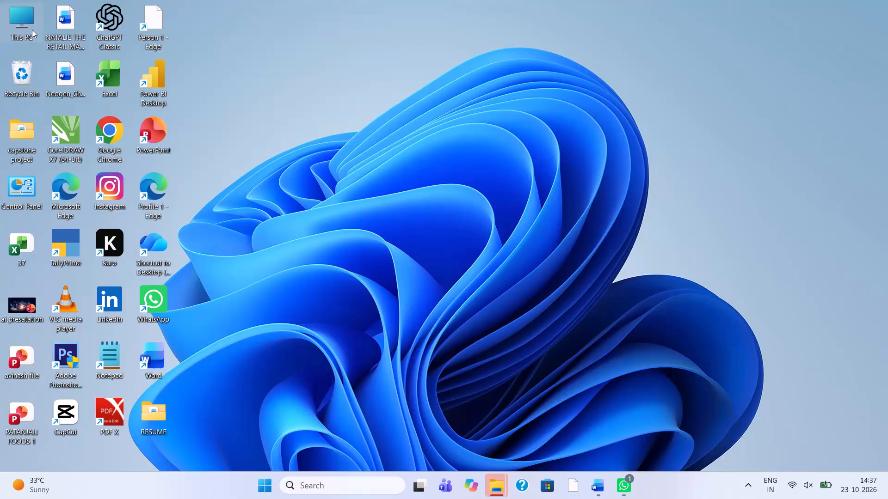
Open the Russell Investments CV Word document from the RESUME folder on the Desktop.
double_click(24, 21)
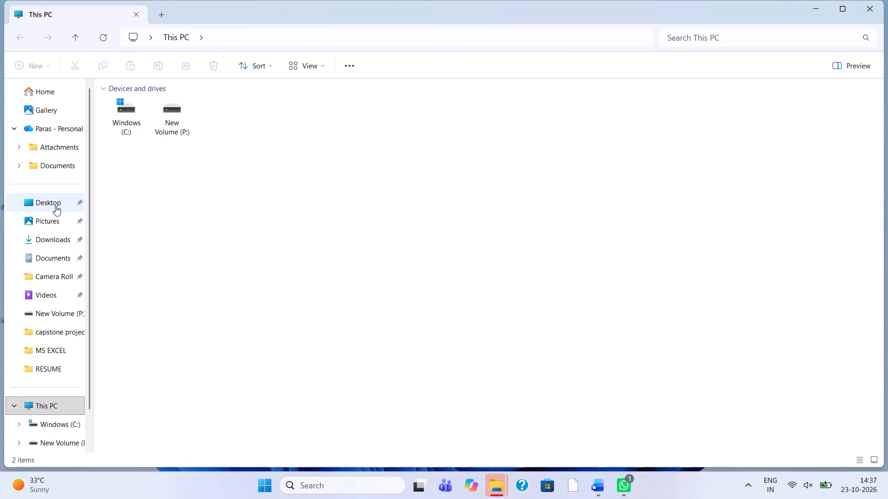
left_click(54, 201)
double_click(208, 113)
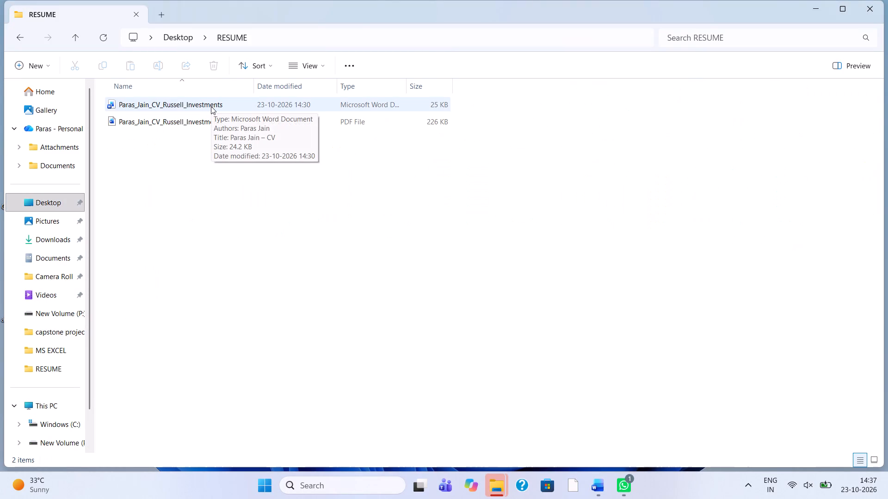
double_click(210, 106)
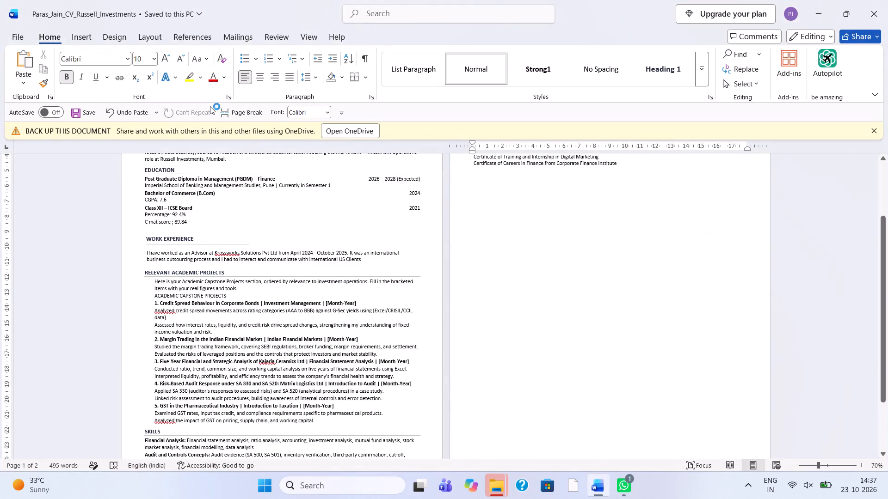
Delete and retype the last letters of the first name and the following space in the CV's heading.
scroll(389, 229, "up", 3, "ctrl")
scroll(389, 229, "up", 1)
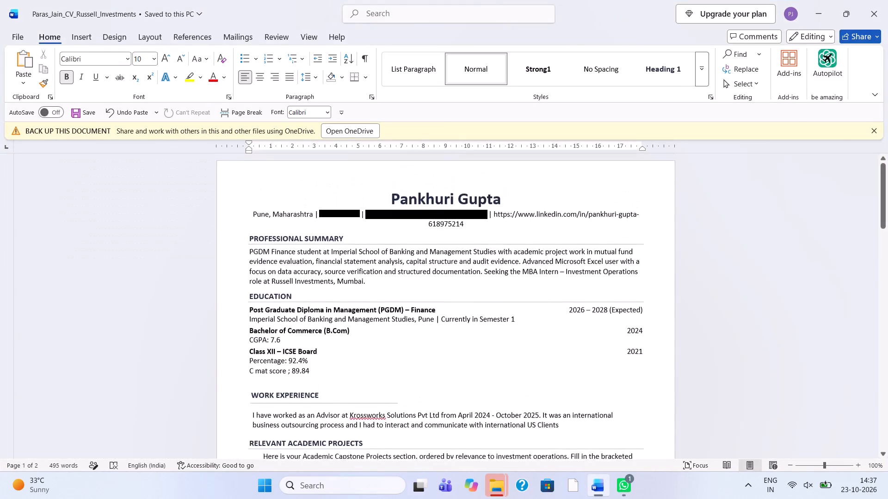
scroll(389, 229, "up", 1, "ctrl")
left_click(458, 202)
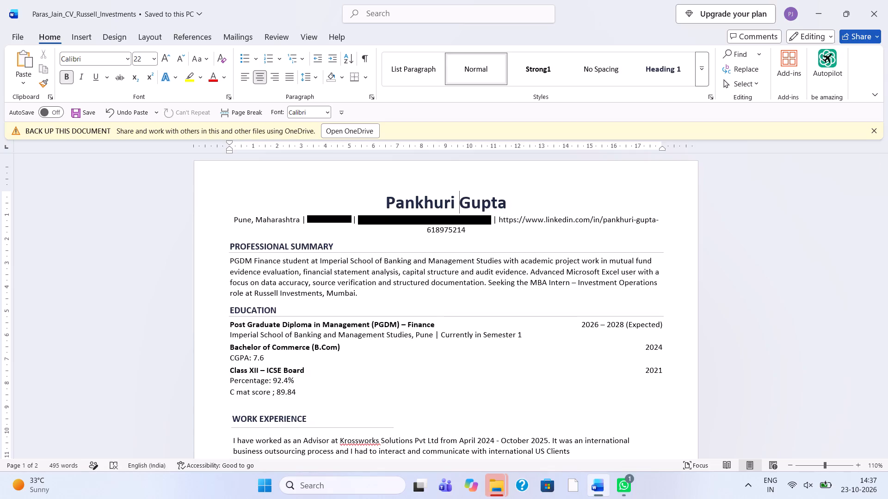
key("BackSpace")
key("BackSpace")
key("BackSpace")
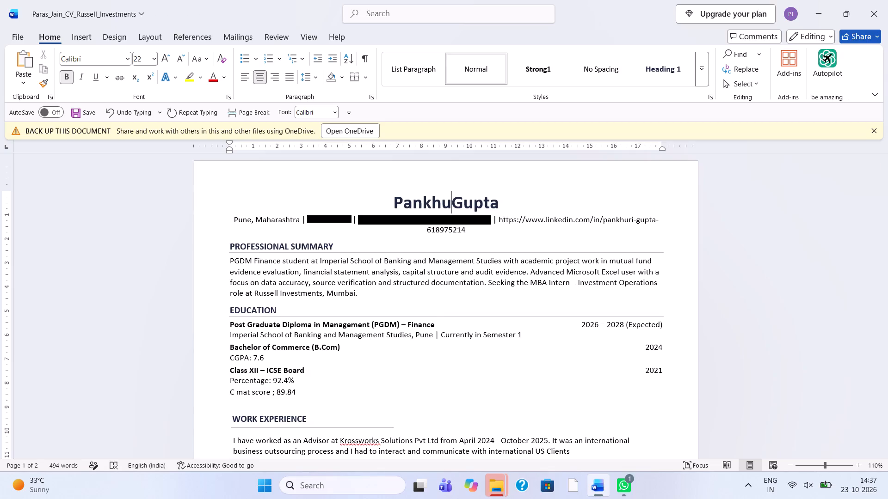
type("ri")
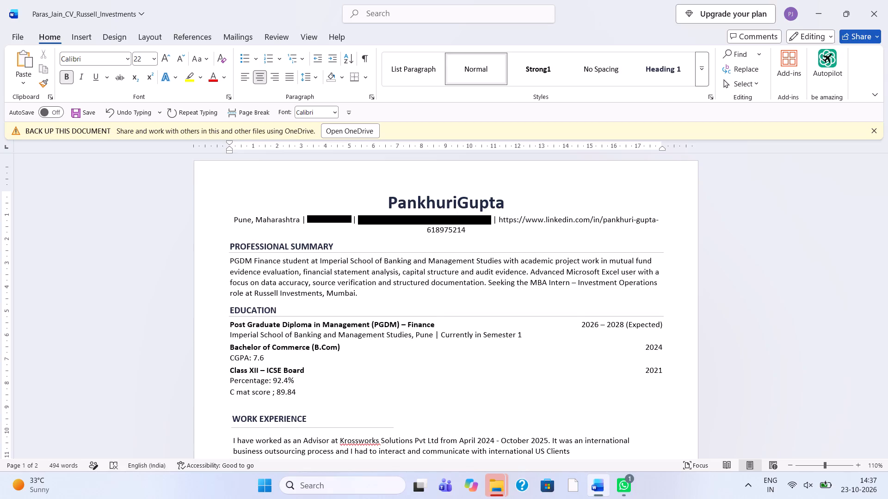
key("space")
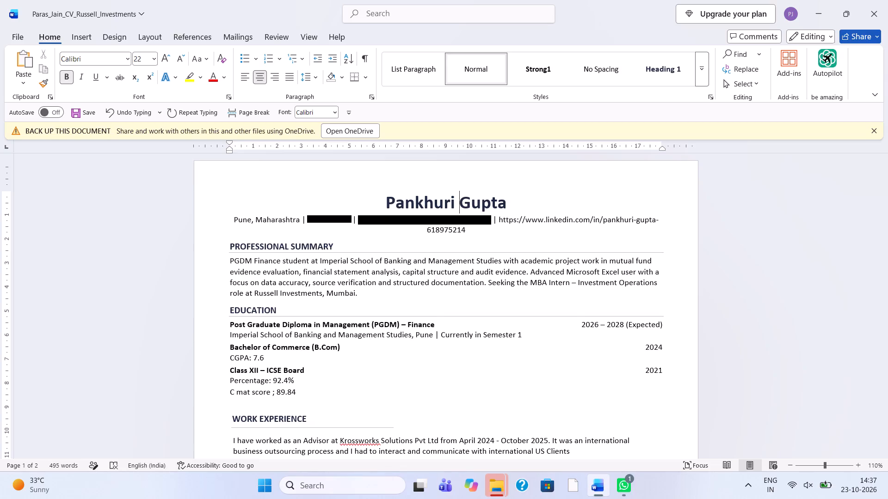
Save the CV document.
key("ctrl+s")
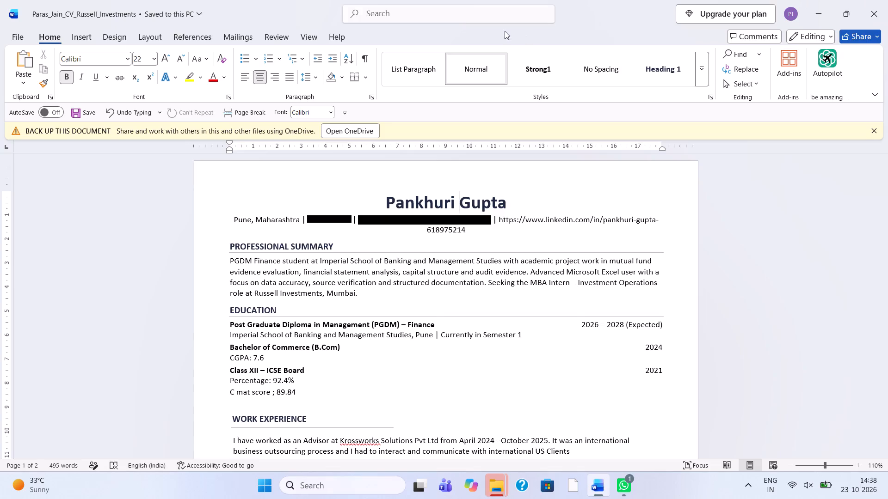
Save a copy of the CV as a PDF named "resume 1" on the New Volume (P:) drive.
left_click(9, 38)
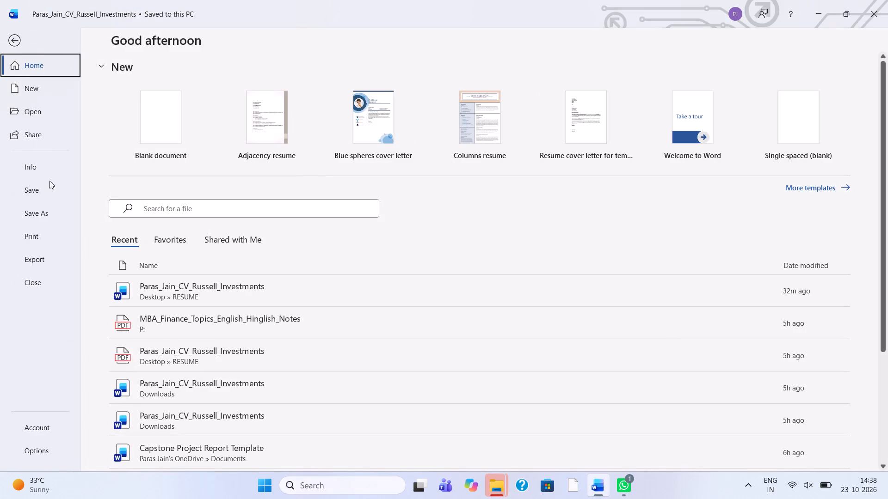
left_click(46, 212)
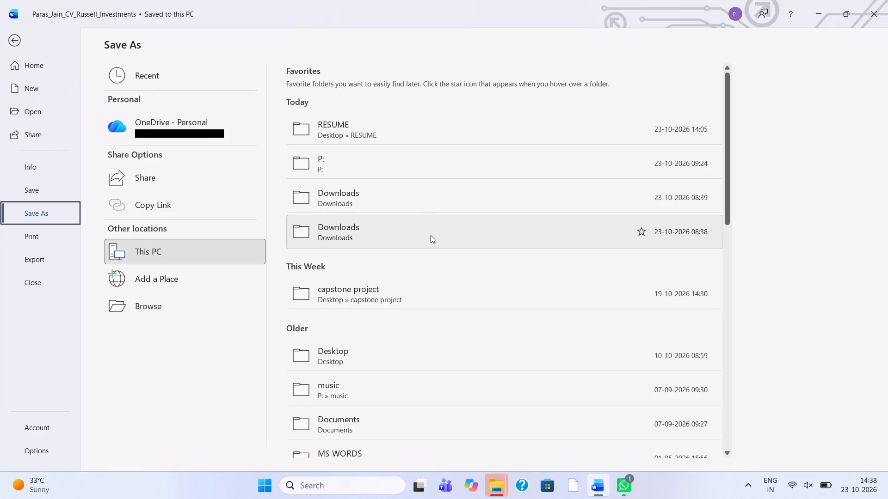
left_click(377, 358)
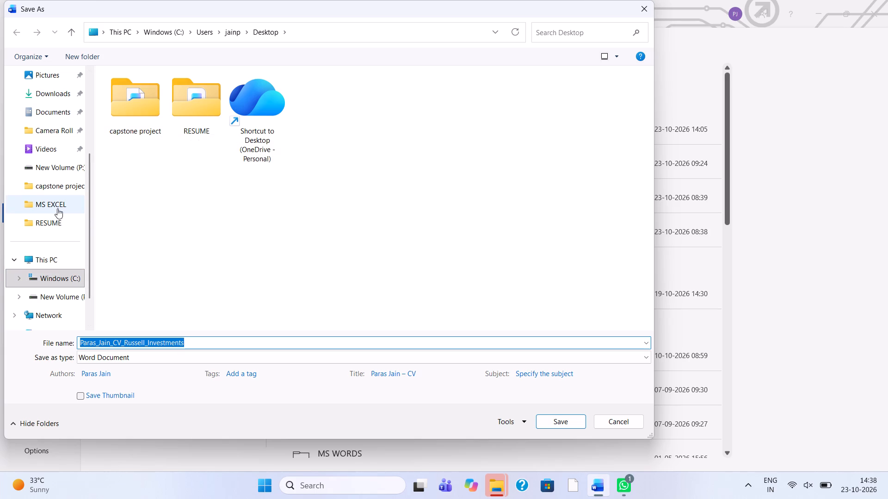
key("BackSpace")
type("rusume")
key("BackSpace")
key("BackSpace")
key("BackSpace")
key("BackSpace")
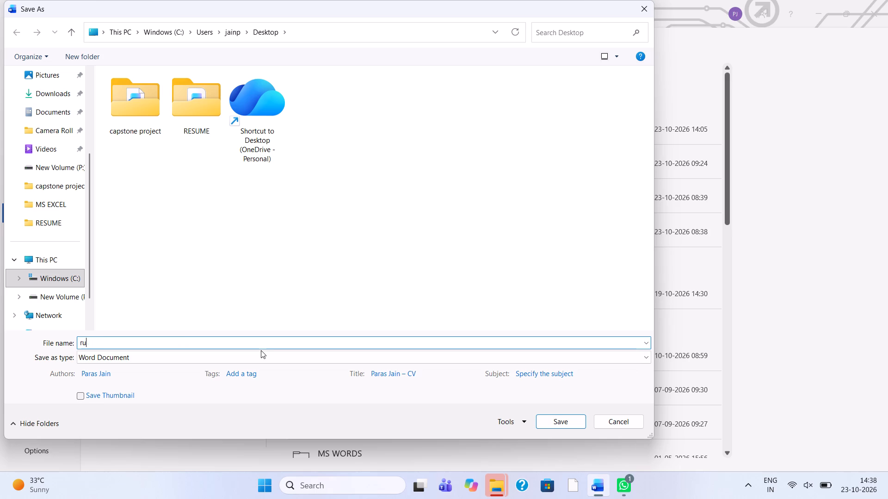
key("BackSpace")
type("esume")
key("space")
type("1")
left_click(267, 363)
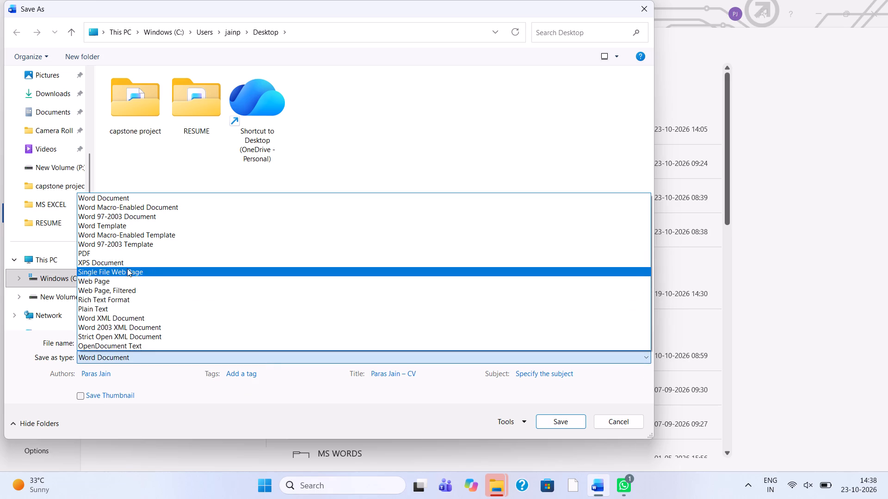
left_click(111, 252)
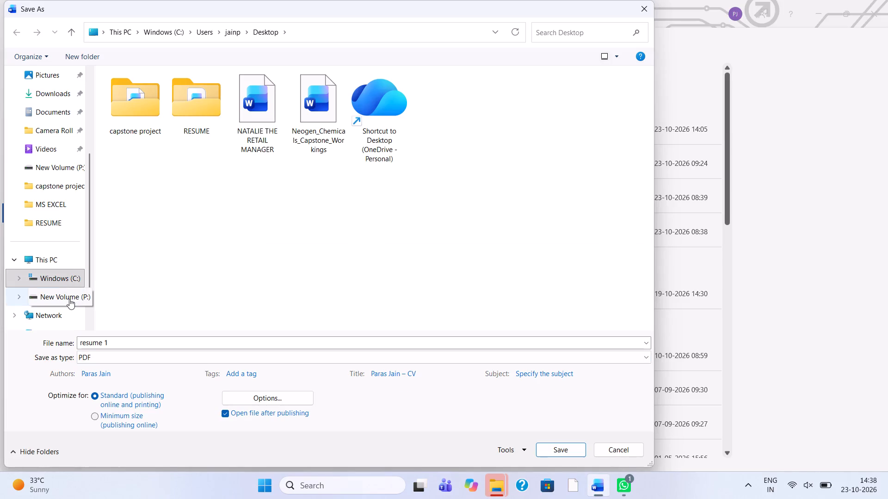
left_click(69, 299)
left_click(572, 449)
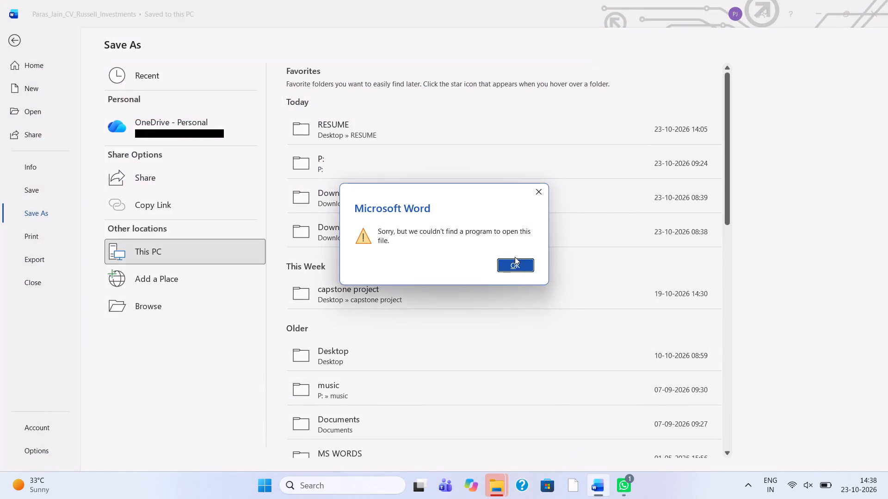
left_click(517, 260)
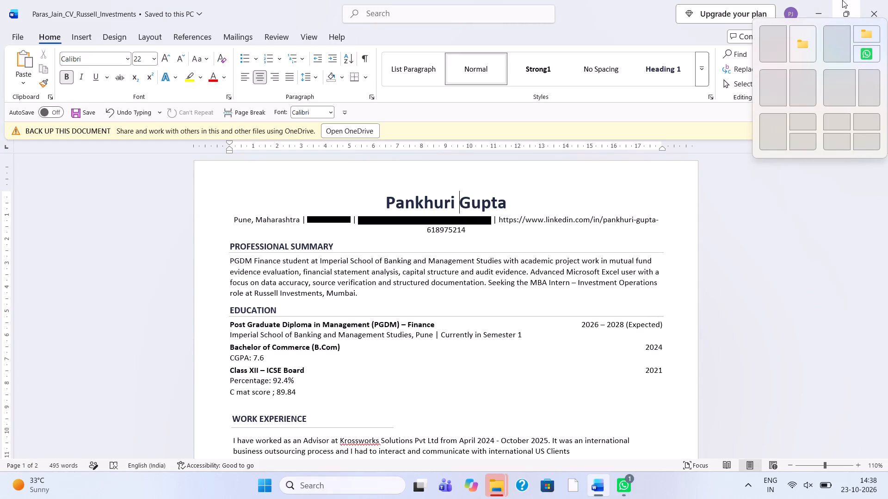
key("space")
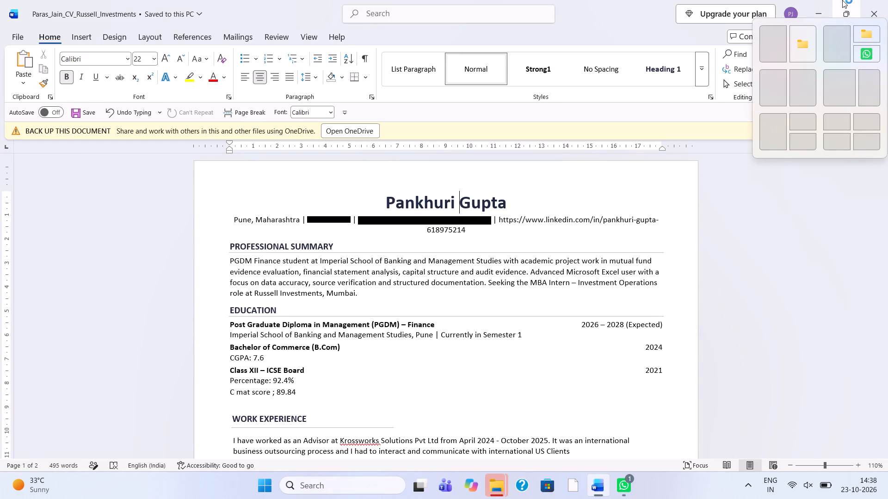
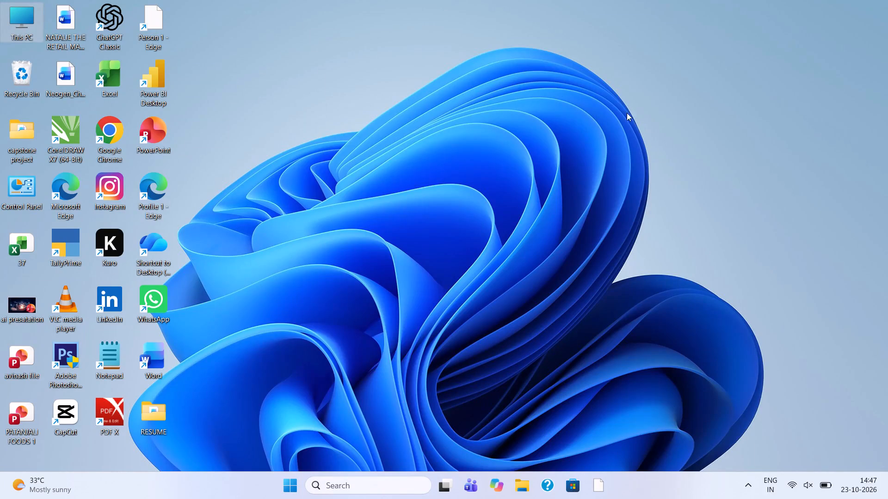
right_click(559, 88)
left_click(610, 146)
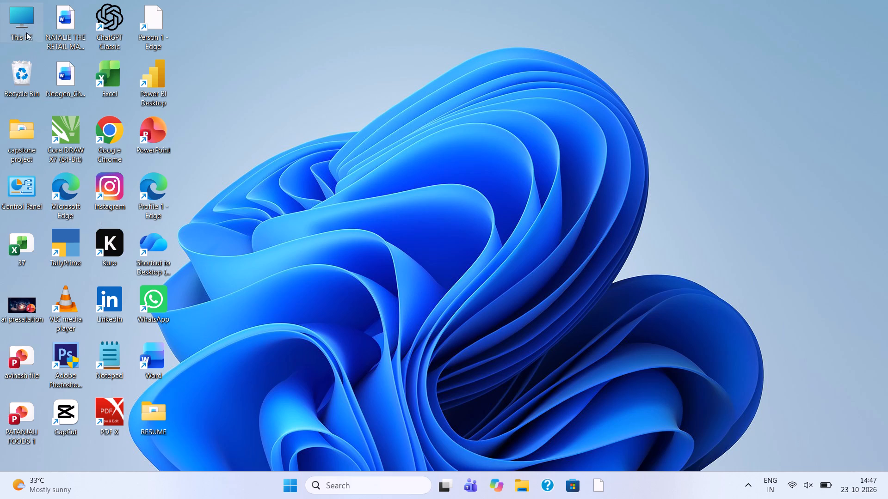
Open the PDF version of the Russell Investments CV from the RESUME folder on the Desktop.
triple_click(20, 18)
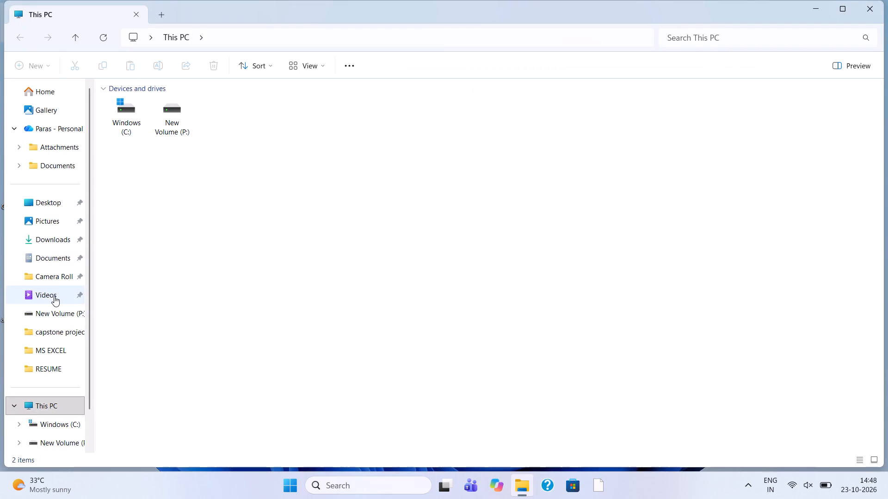
left_click(54, 296)
left_click(67, 352)
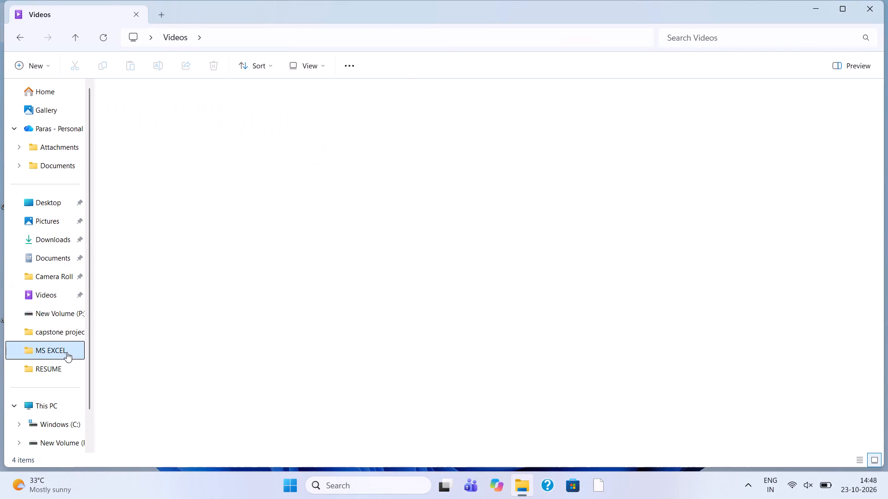
left_click(54, 202)
double_click(191, 117)
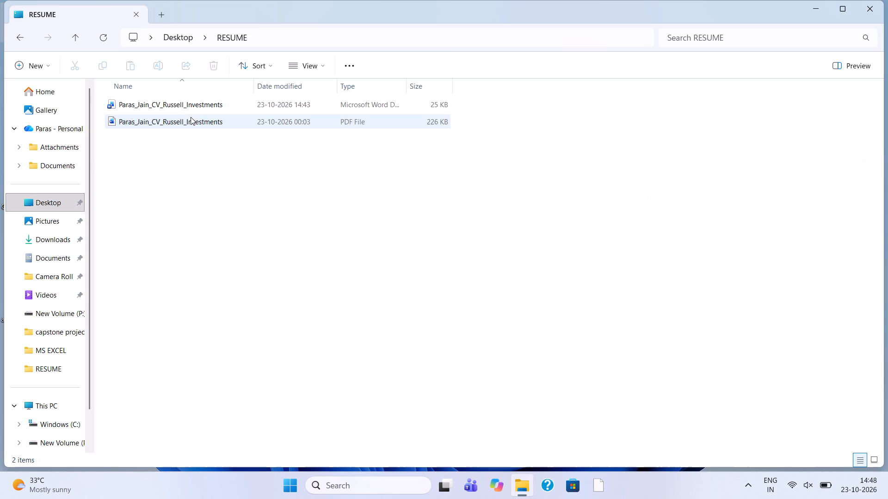
double_click(174, 120)
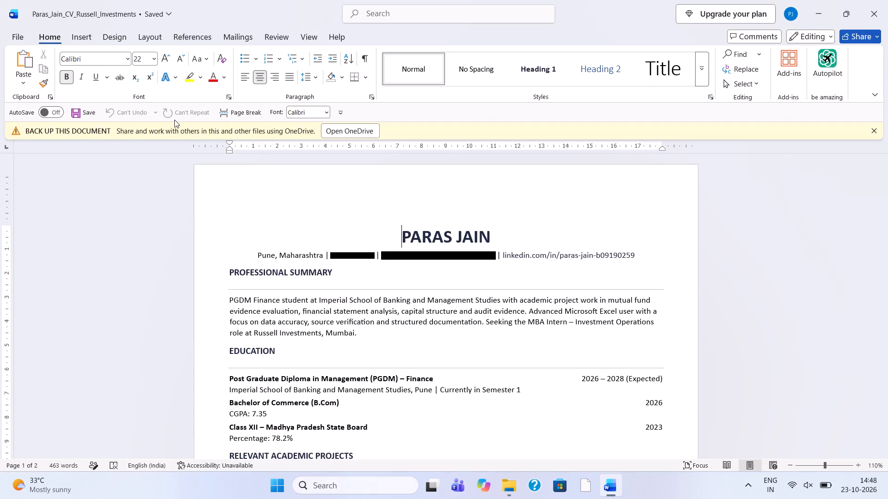
Look through the pages of the opened Russell Investments CV and close it.
scroll(174, 120, "down", 3)
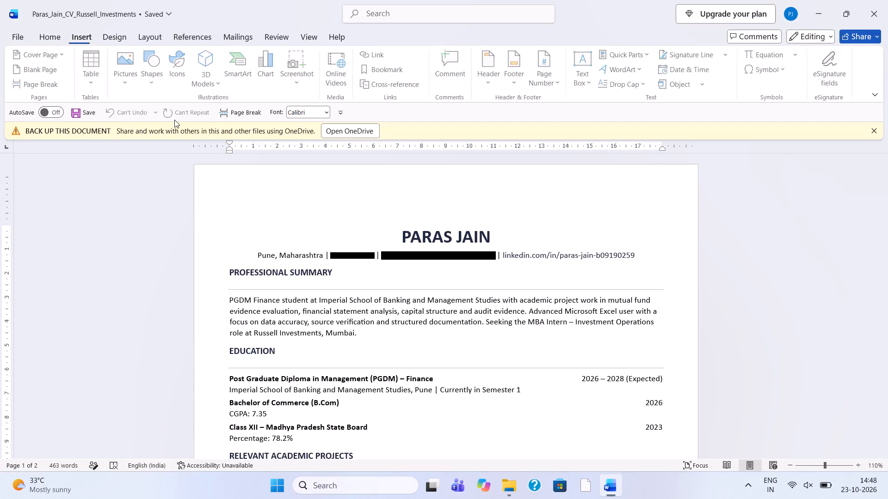
scroll(174, 120, "down", 5)
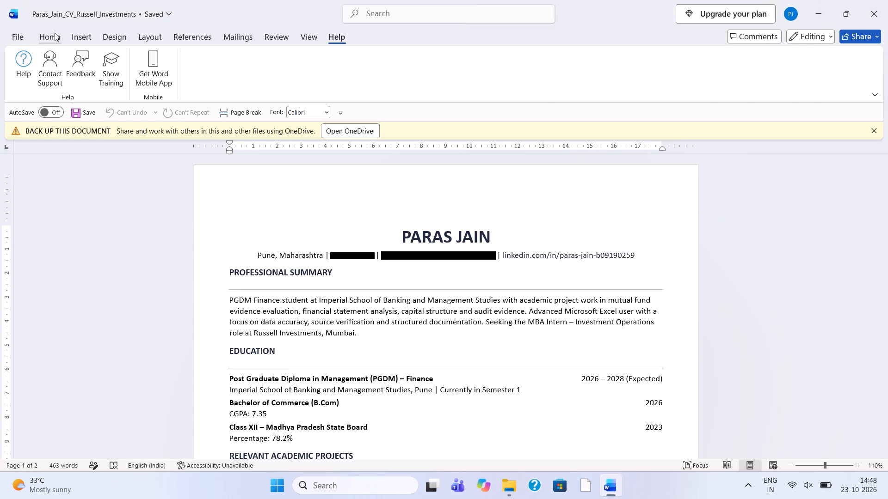
left_click(55, 33)
scroll(368, 309, "down", 10)
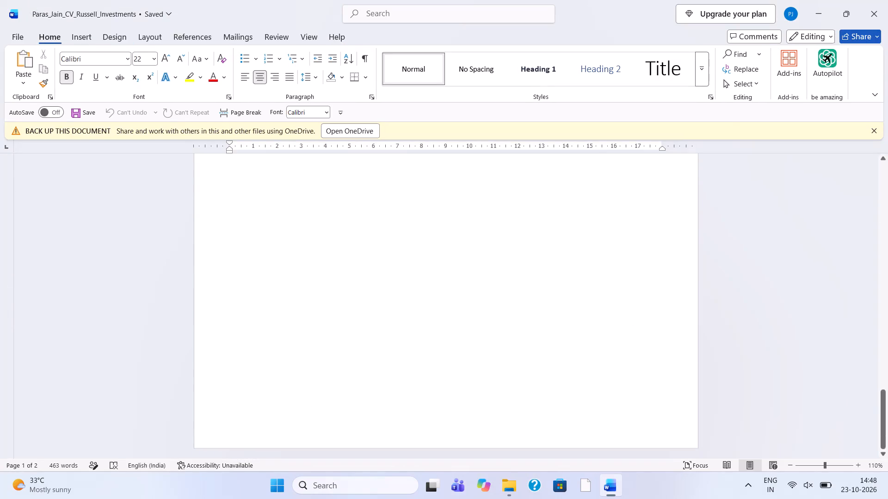
scroll(368, 309, "up", 3)
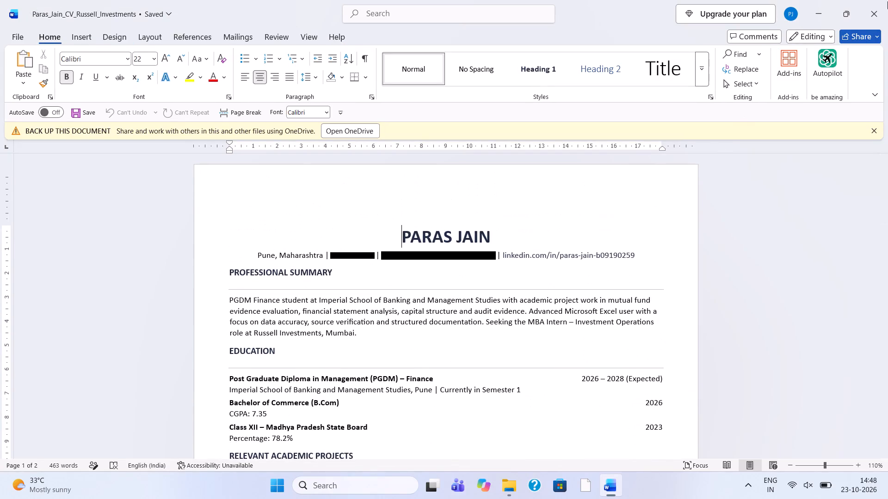
left_click(887, 1)
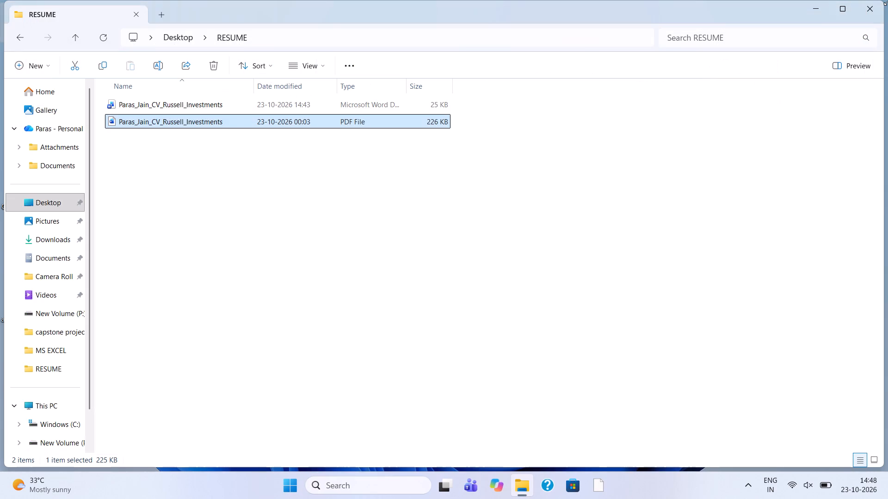
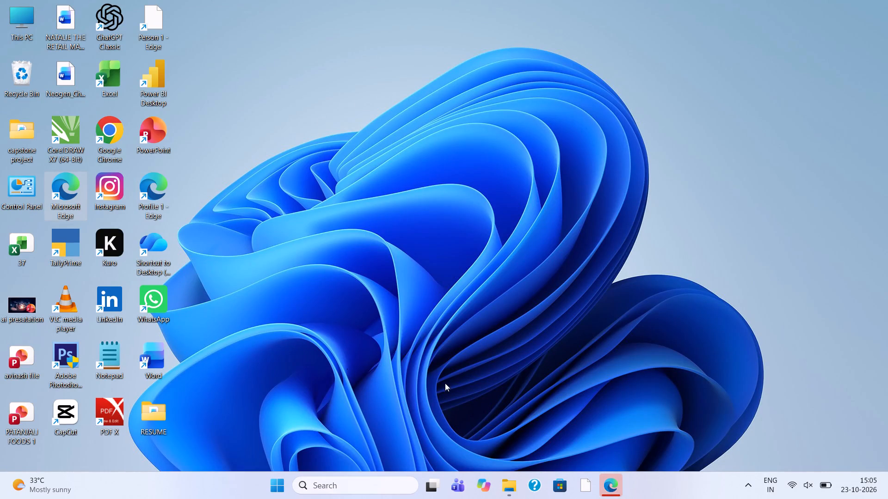
In Microsoft Edge, search the web for "ats score checker" and open Enhancv's Free ATS Resume Checker page.
left_click(598, 429)
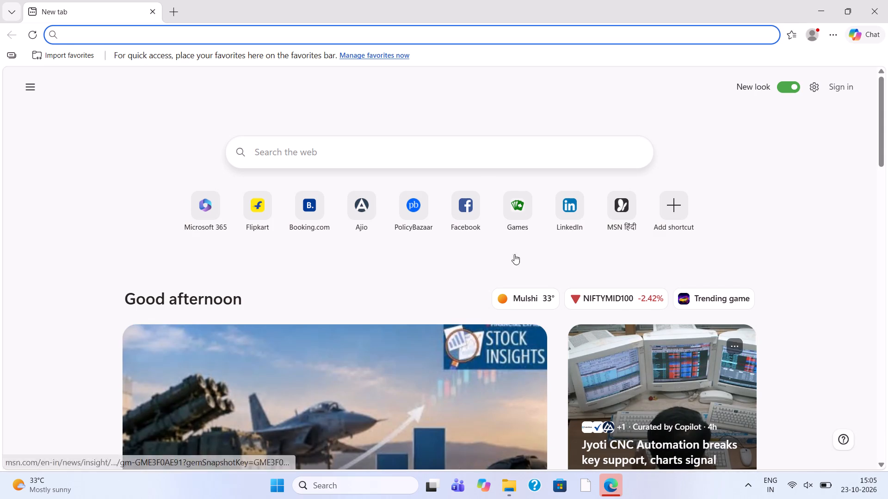
left_click(403, 37)
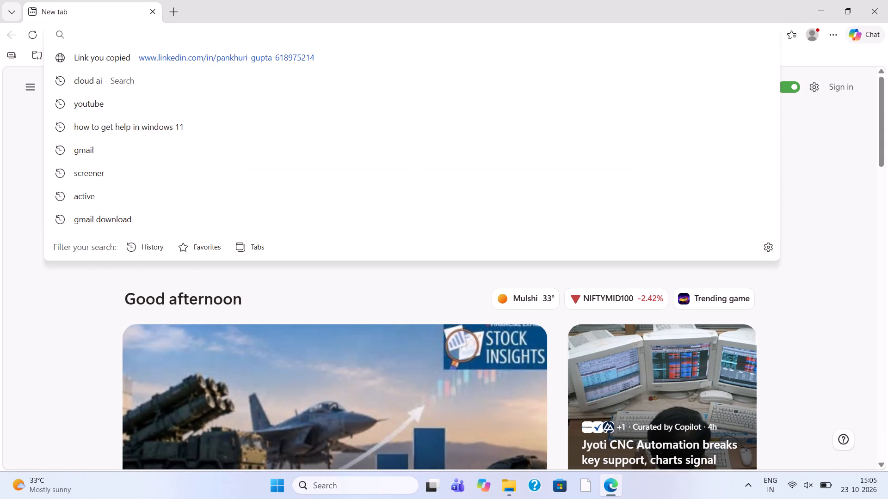
type("ats")
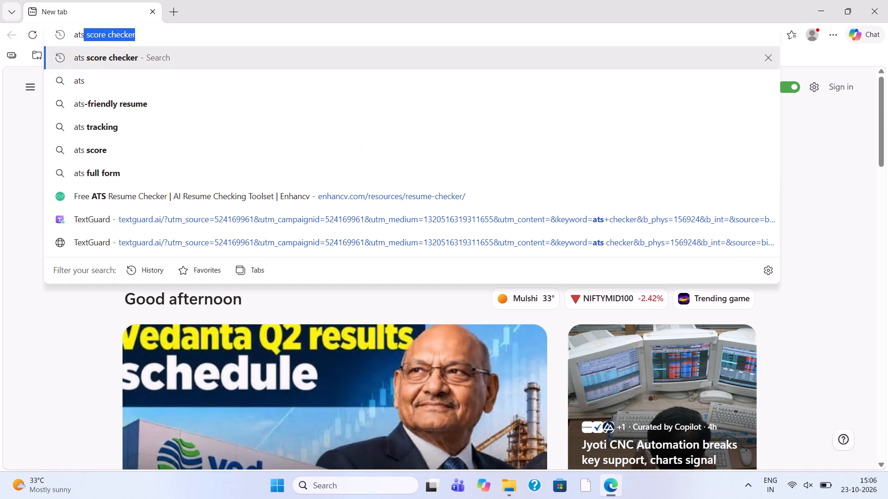
left_click(314, 55)
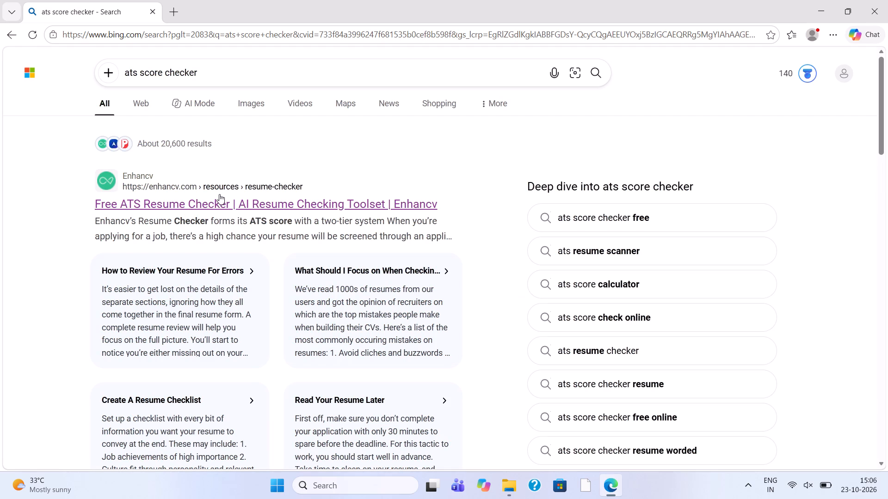
left_click(219, 194)
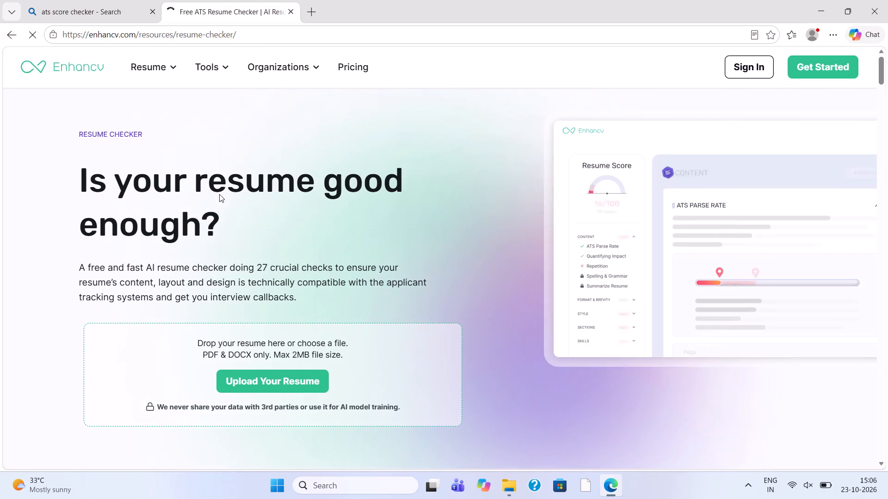
Upload the PDF version of the Russell Investments CV from the RESUME folder to the Enhancv resume checker.
left_click(283, 375)
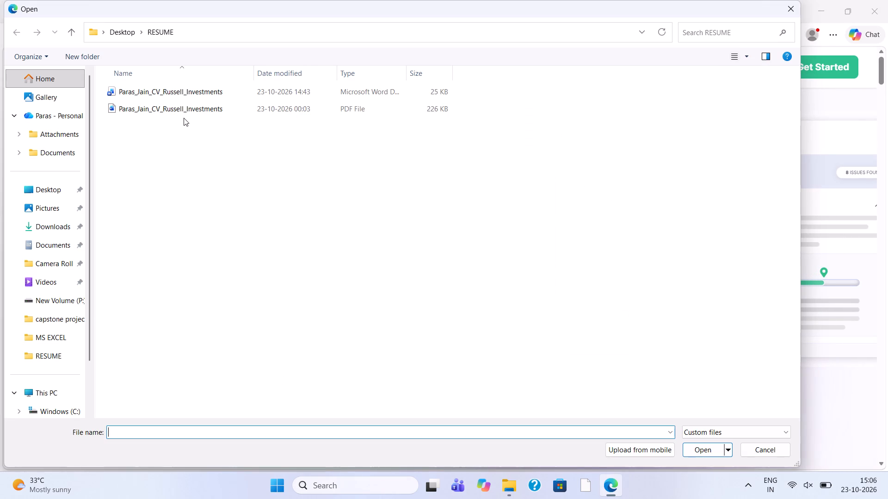
left_click(183, 117)
left_click(183, 110)
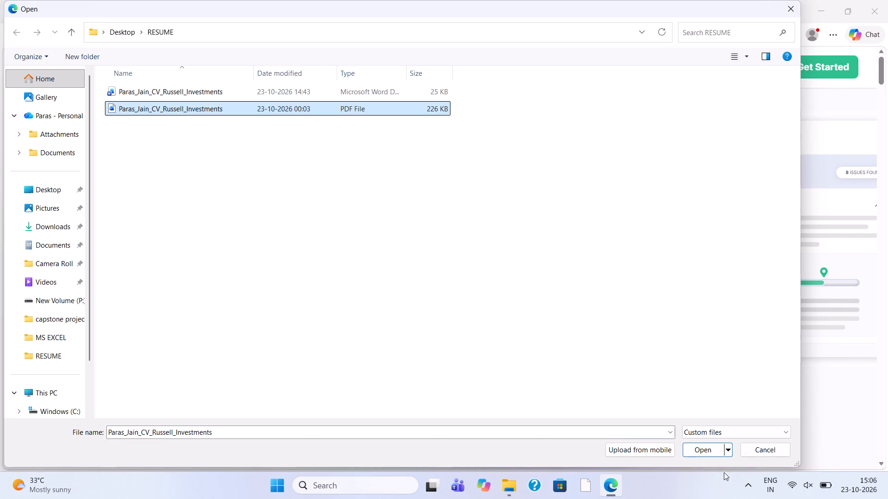
left_click(703, 457)
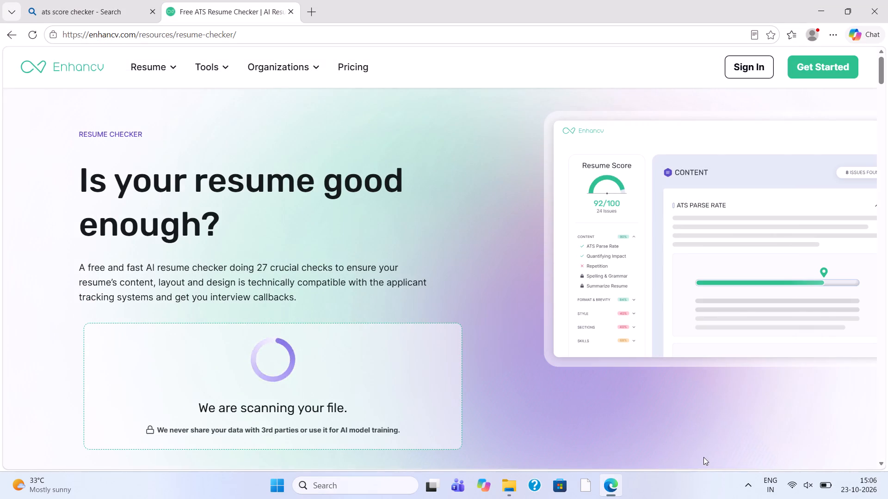
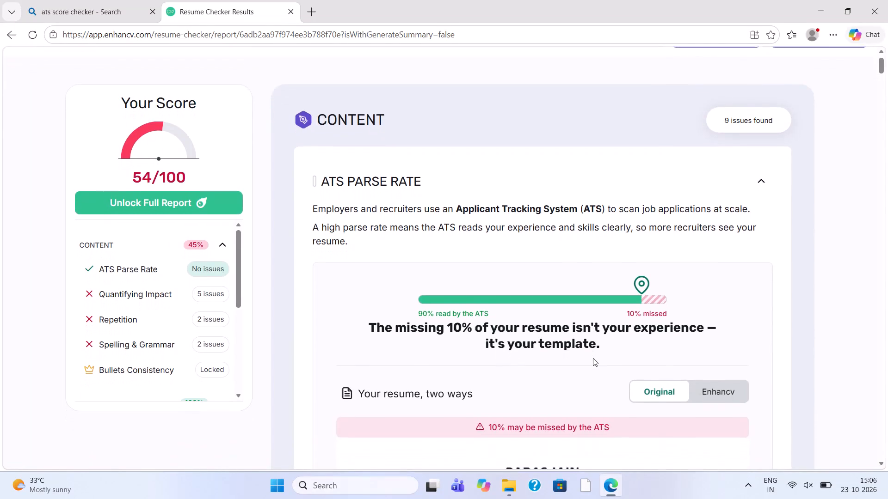
Examine the ATS Parse Rate section of the Enhancv report, and open the Quantifying Impact section to read its flagged bullet points.
scroll(593, 358, "down", 1)
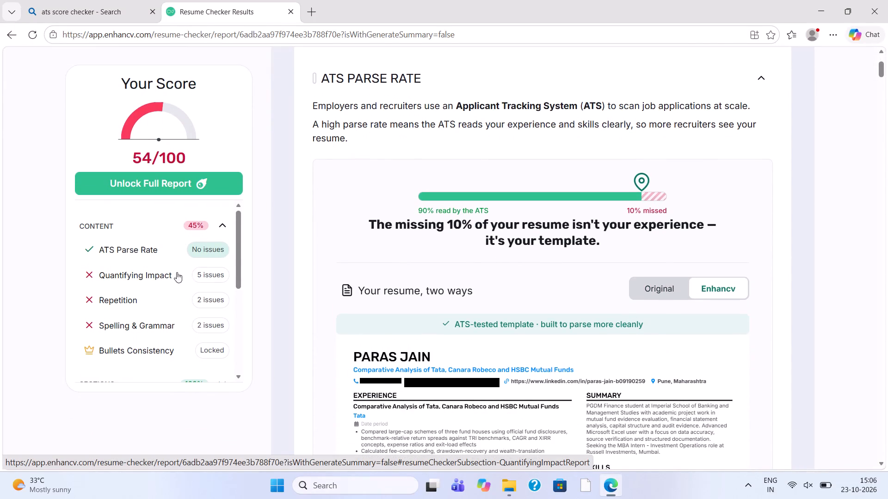
left_click(211, 277)
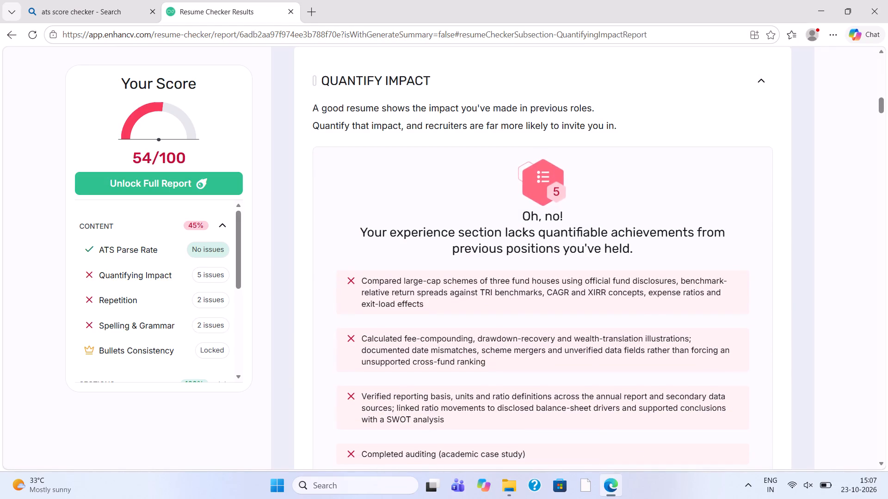
scroll(382, 284, "down", 1)
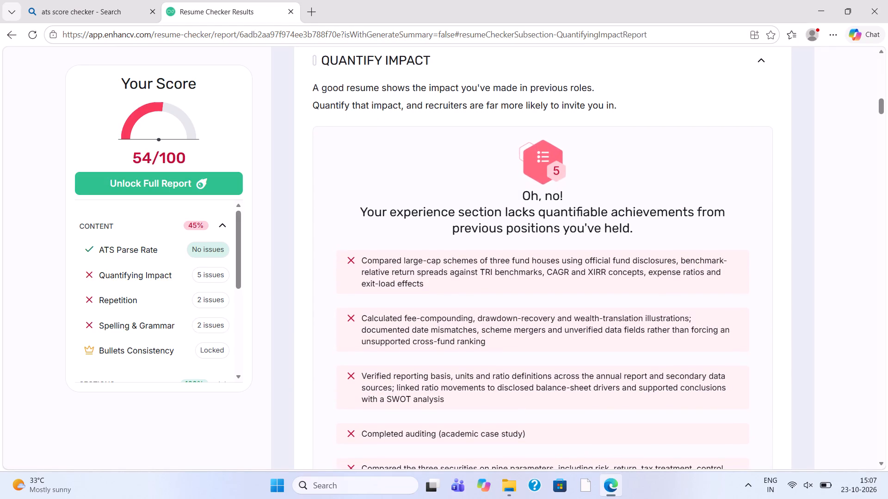
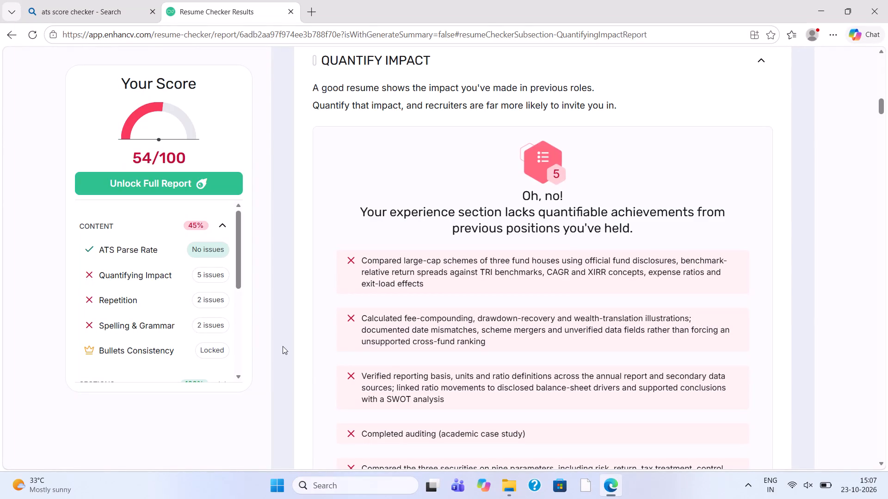
Examine the Repetition and Spelling & Grammar sections of the Enhancv report for the flagged words and mistakes.
double_click(200, 300)
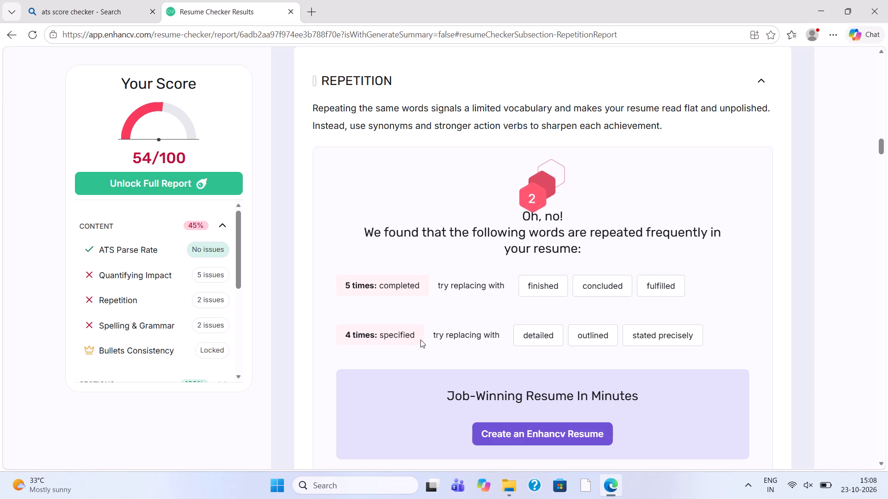
left_click(203, 327)
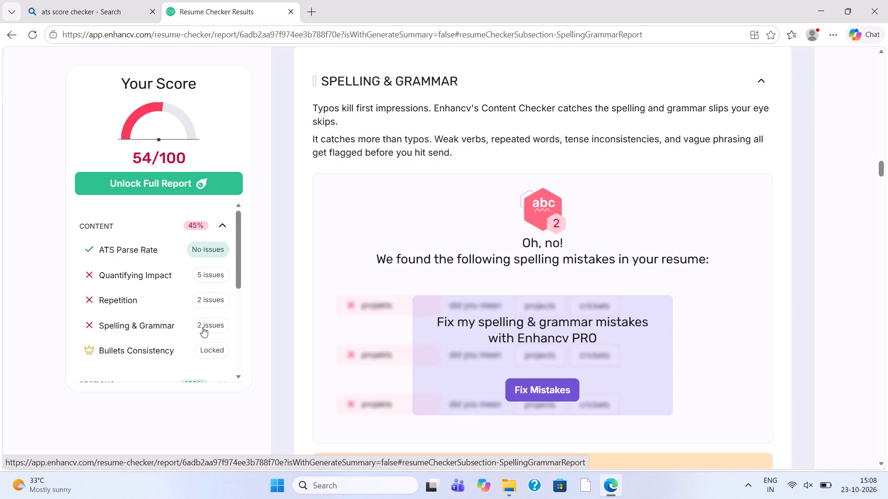
left_click(207, 328)
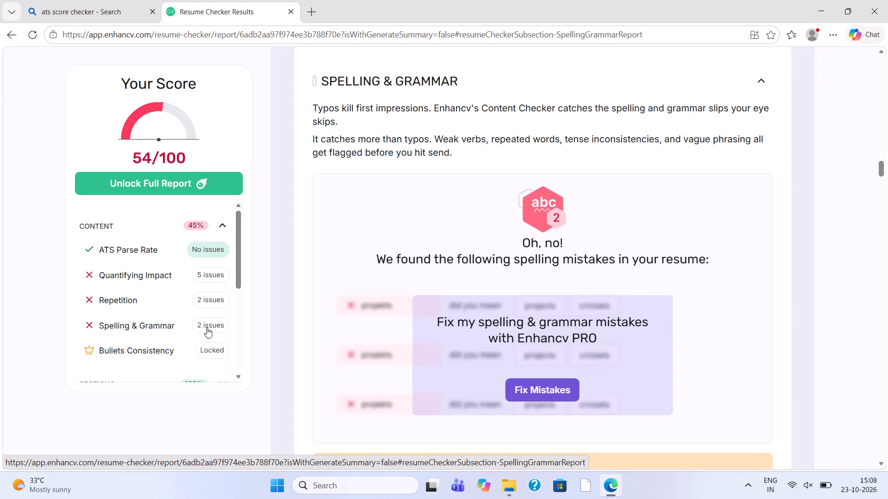
scroll(445, 270, "down", 1)
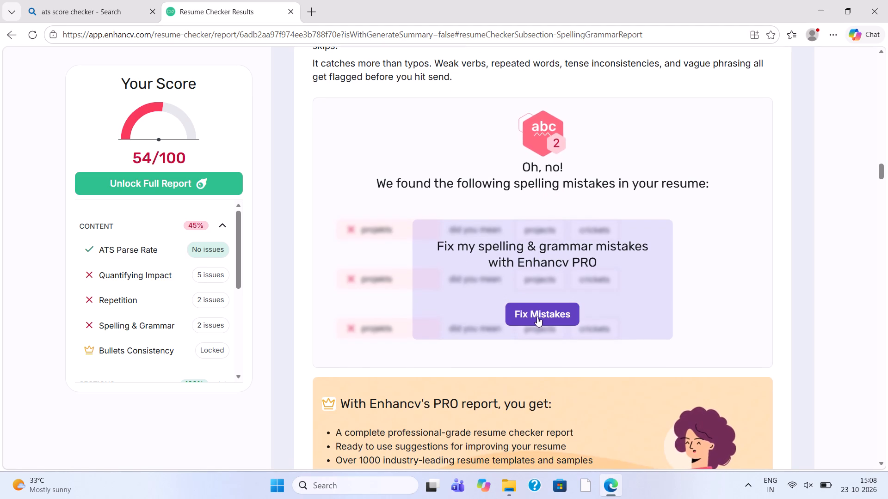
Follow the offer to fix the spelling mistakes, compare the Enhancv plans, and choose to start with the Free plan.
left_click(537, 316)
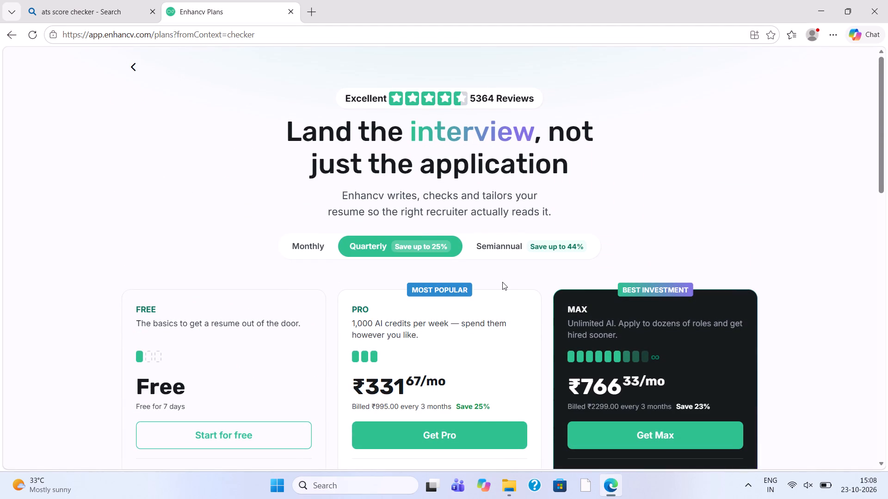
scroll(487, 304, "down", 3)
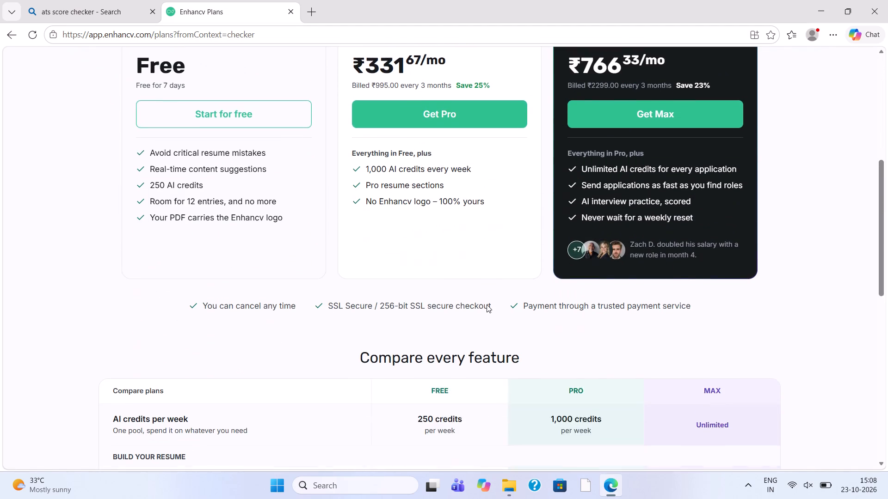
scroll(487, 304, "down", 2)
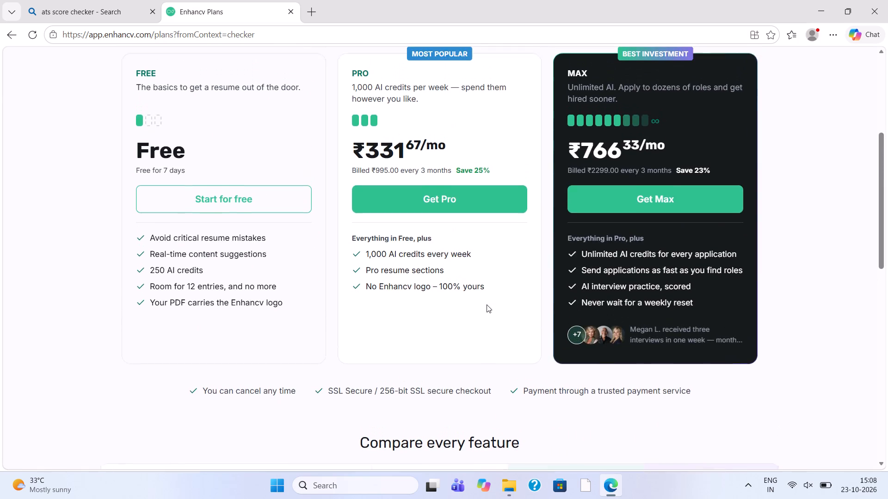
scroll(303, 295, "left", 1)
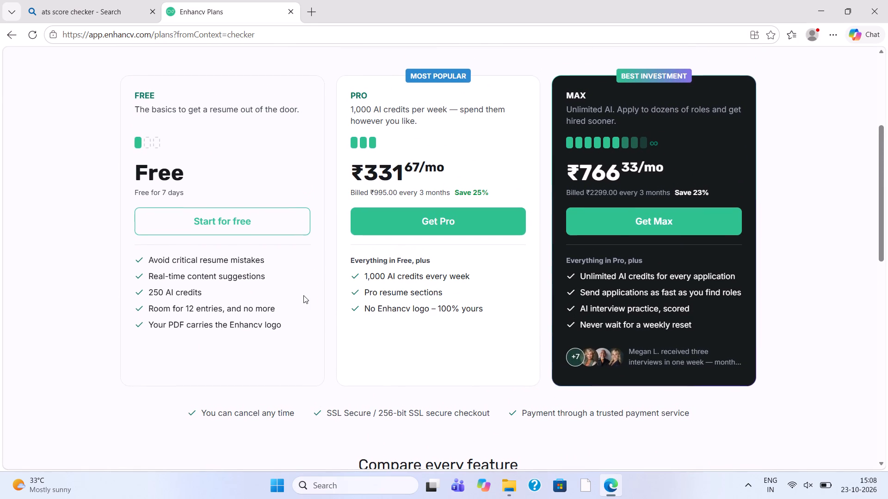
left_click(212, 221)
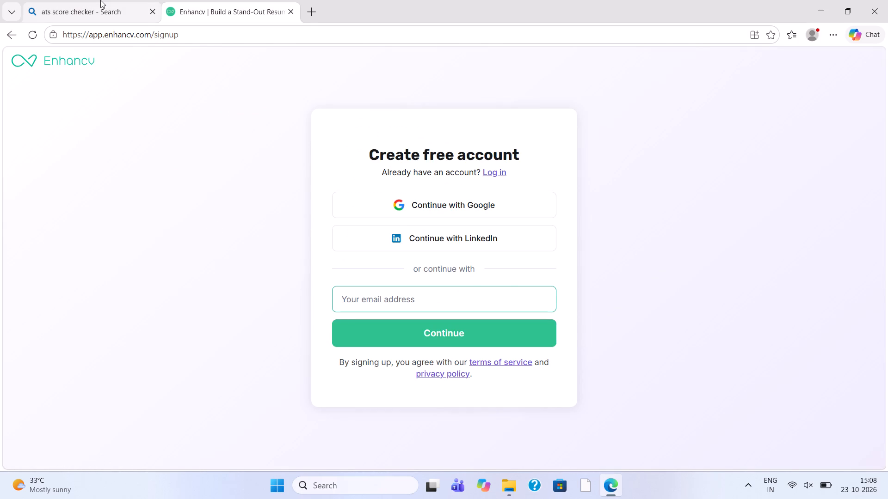
Open the Russell Investments CV from the RESUME folder in Word and read through its summary, education and academic projects.
left_click(100, 0)
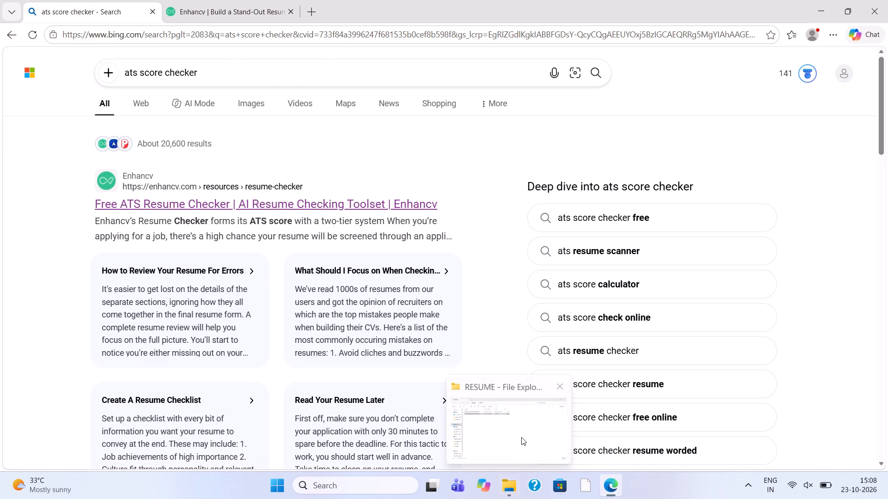
left_click(521, 437)
double_click(307, 123)
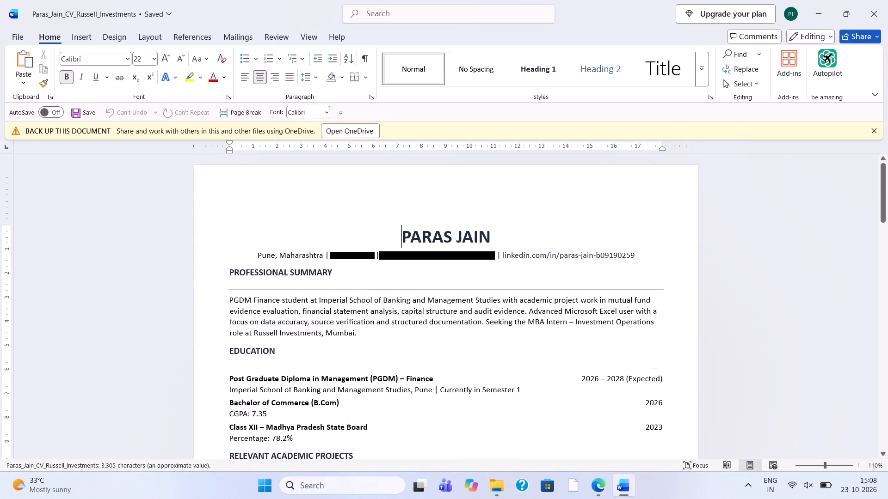
scroll(502, 229, "down", 1)
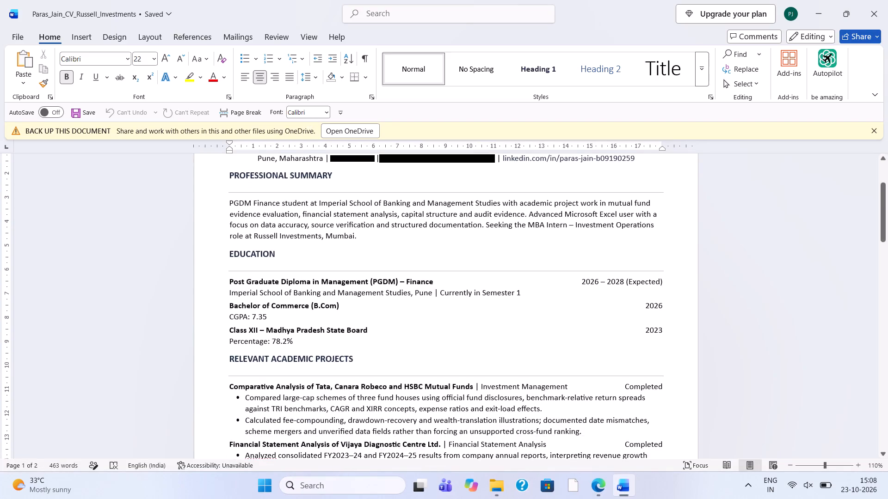
scroll(502, 229, "down", 1)
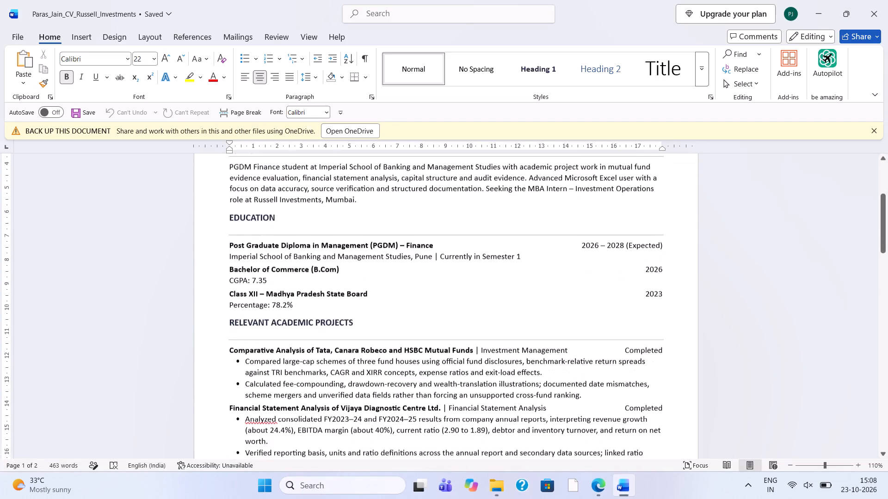
scroll(502, 229, "down", 1)
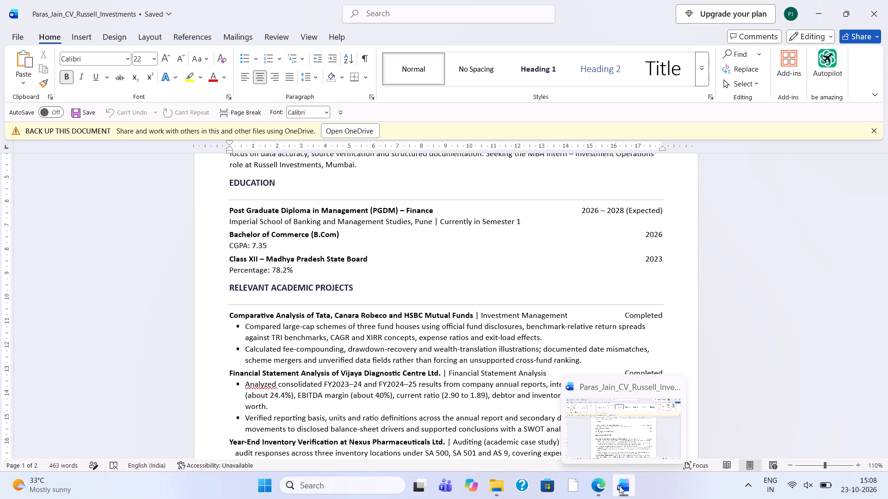
Switch back to Edge and return from the Enhancv sign-up page to the resume checker report.
left_click(602, 451)
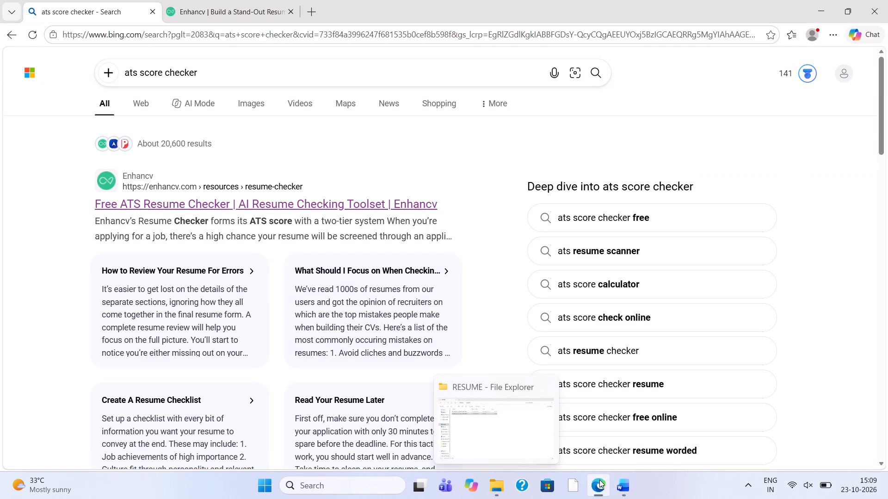
left_click(599, 449)
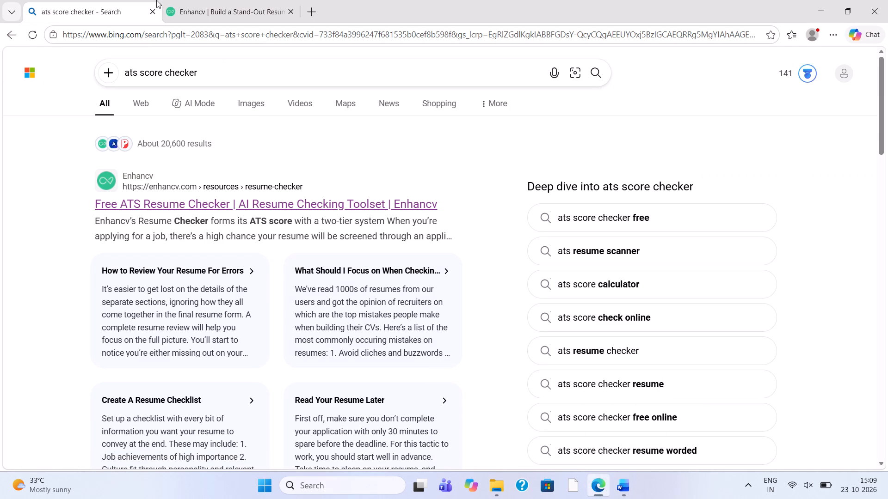
left_click(156, 0)
left_click(232, 0)
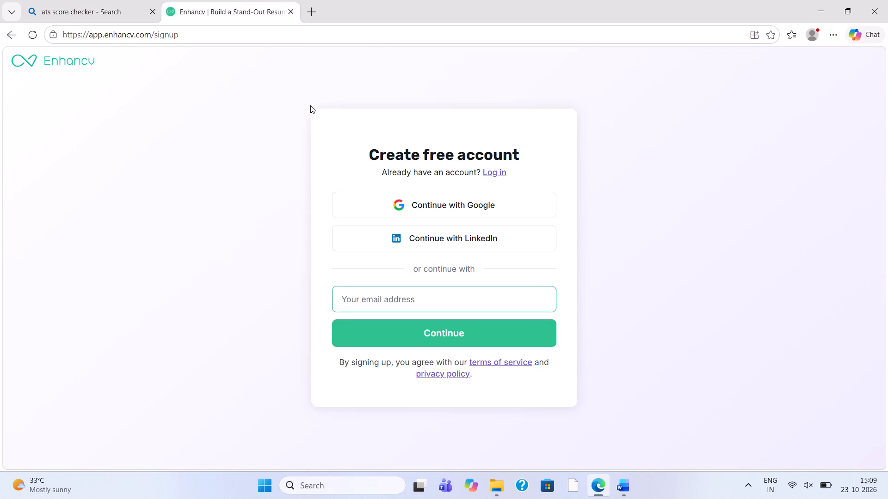
left_click(14, 37)
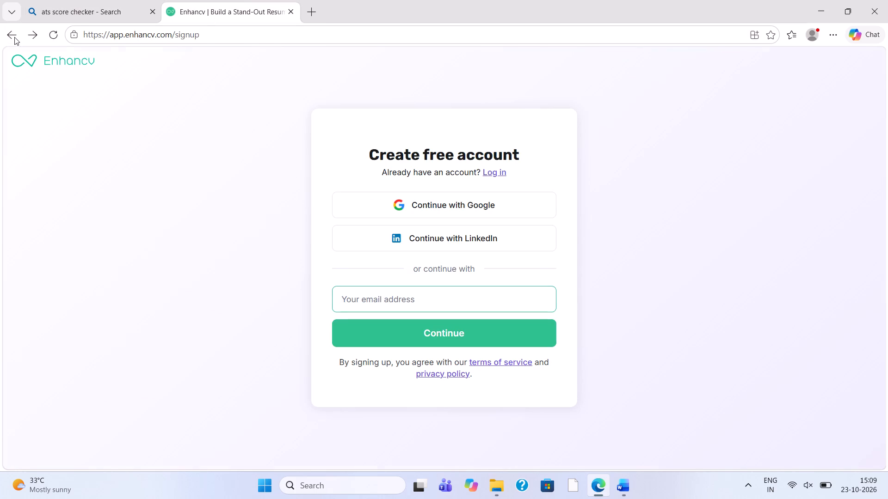
scroll(176, 170, "up", 3)
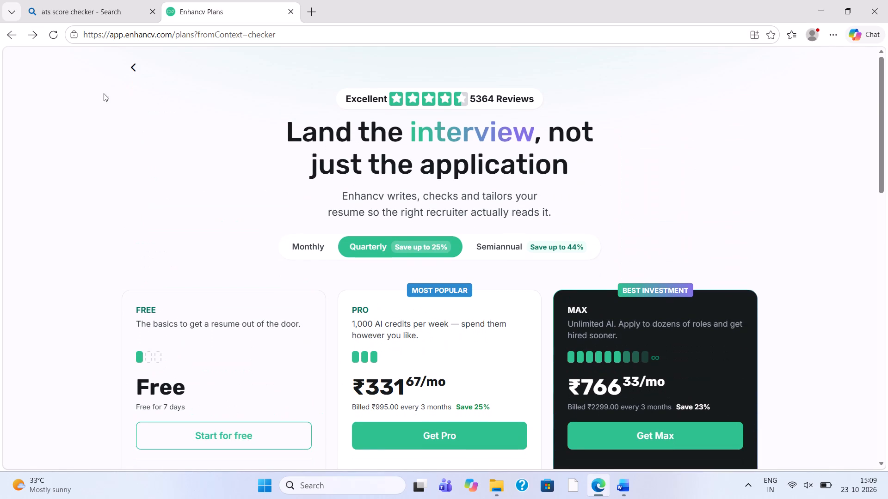
left_click(19, 40)
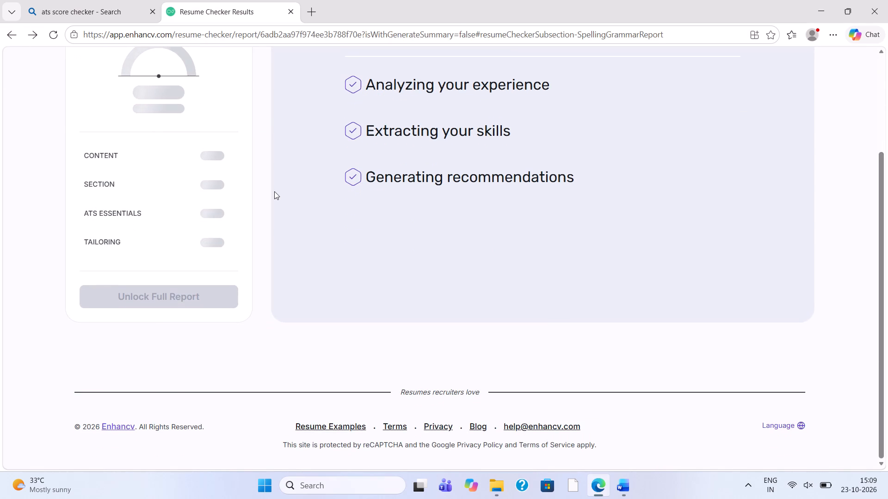
Examine the Enhancv-template version of the resume in the ATS Parse Rate section, from the header and experience to projects, skills and education.
scroll(365, 267, "up", 2)
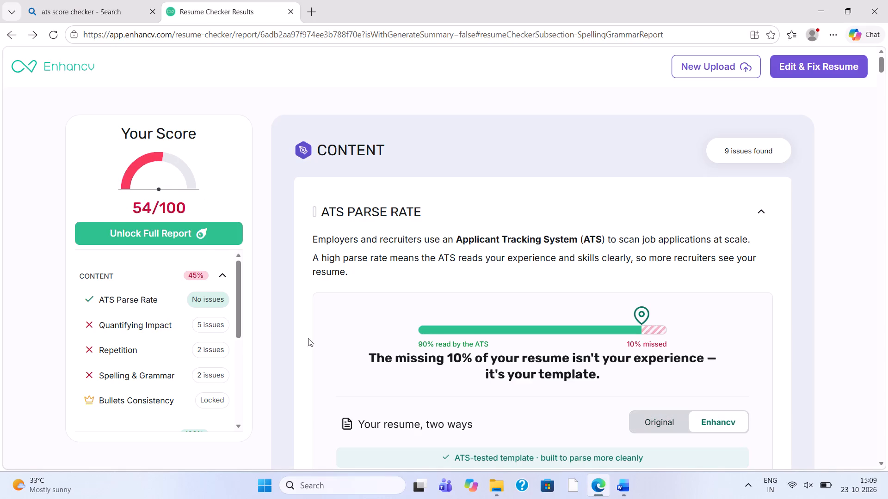
scroll(357, 354, "down", 3)
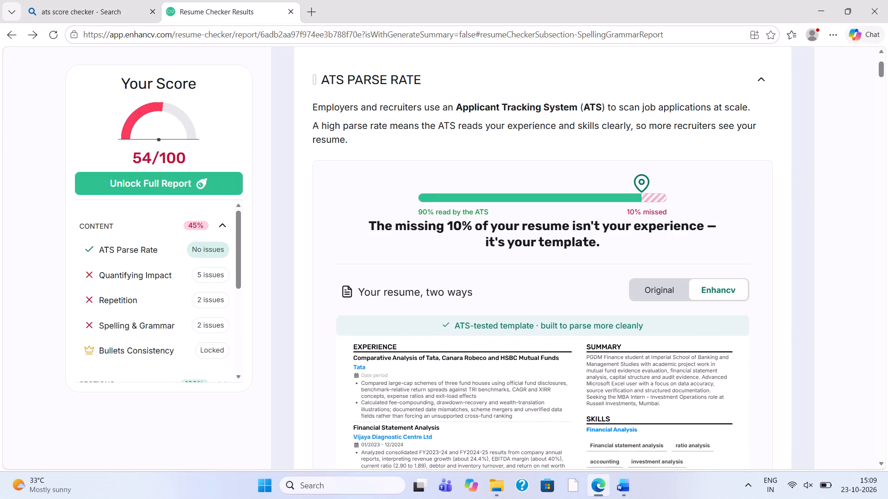
scroll(357, 354, "down", 3)
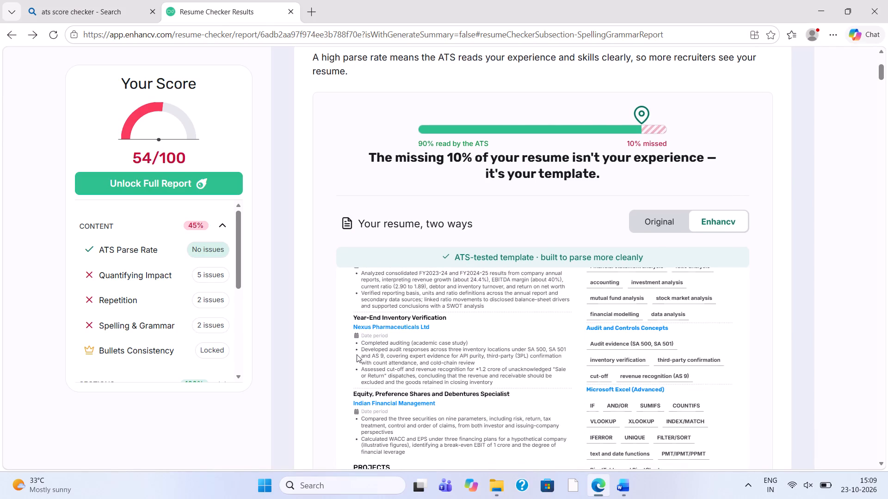
scroll(357, 354, "down", 3)
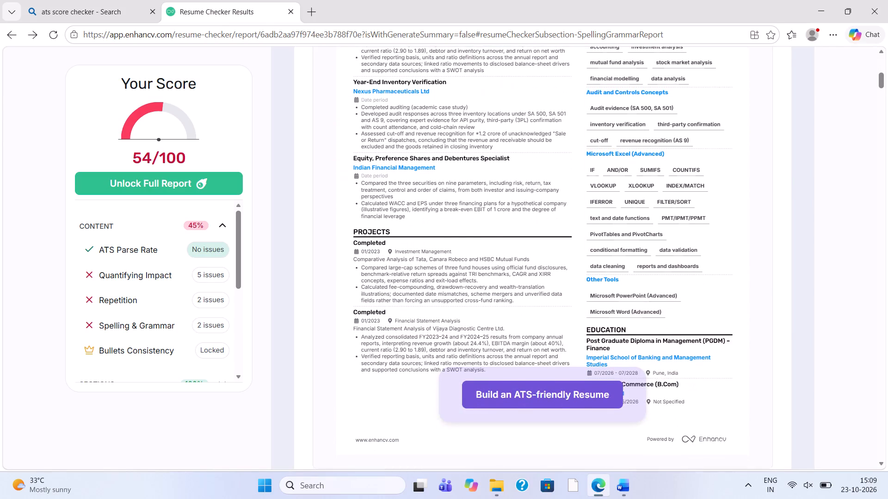
scroll(416, 283, "up", 2)
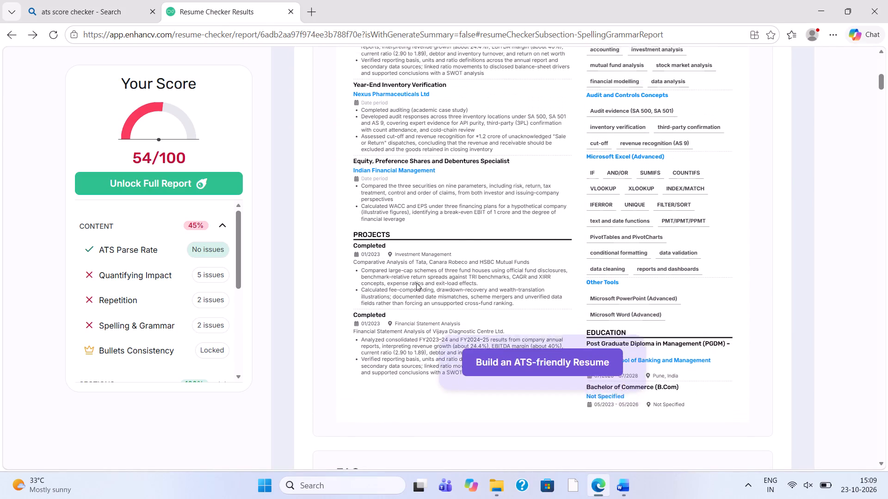
scroll(416, 283, "up", 2)
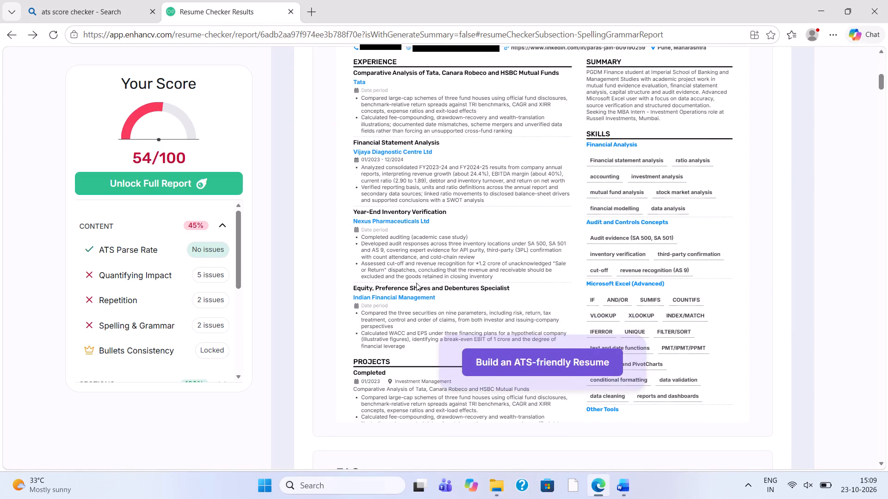
scroll(416, 283, "up", 1)
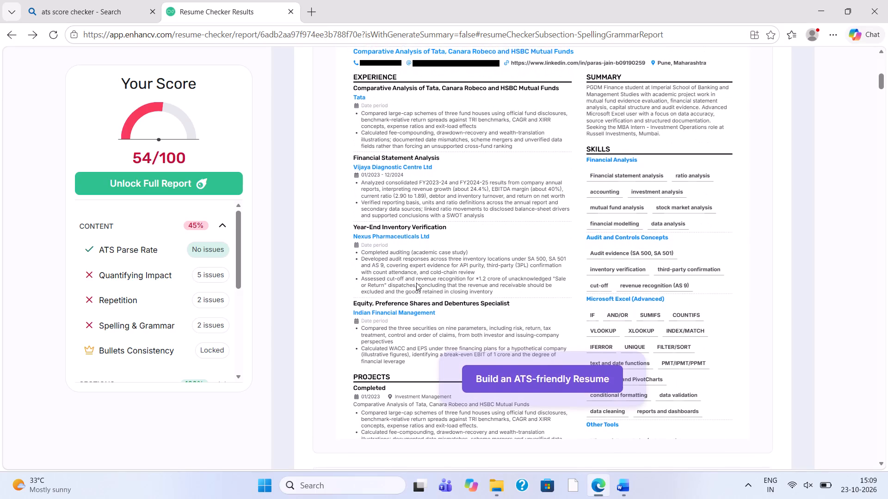
scroll(416, 283, "up", 1)
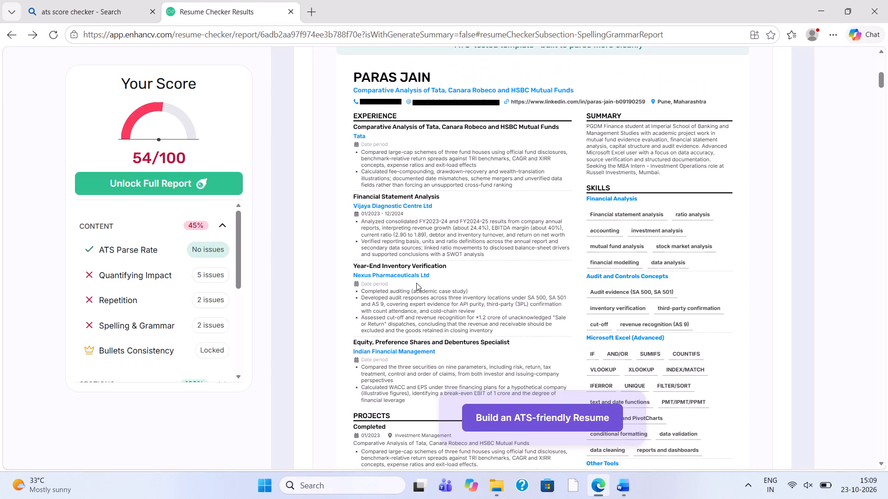
scroll(416, 283, "down", 2)
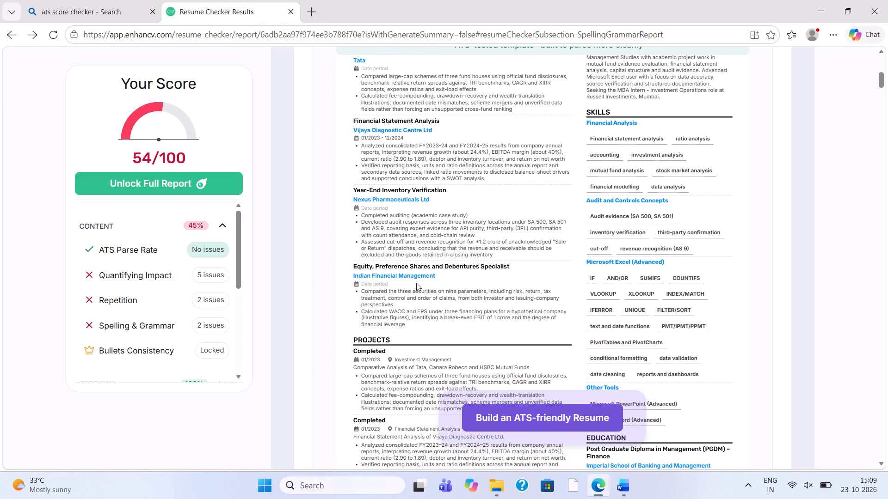
scroll(416, 283, "down", 2)
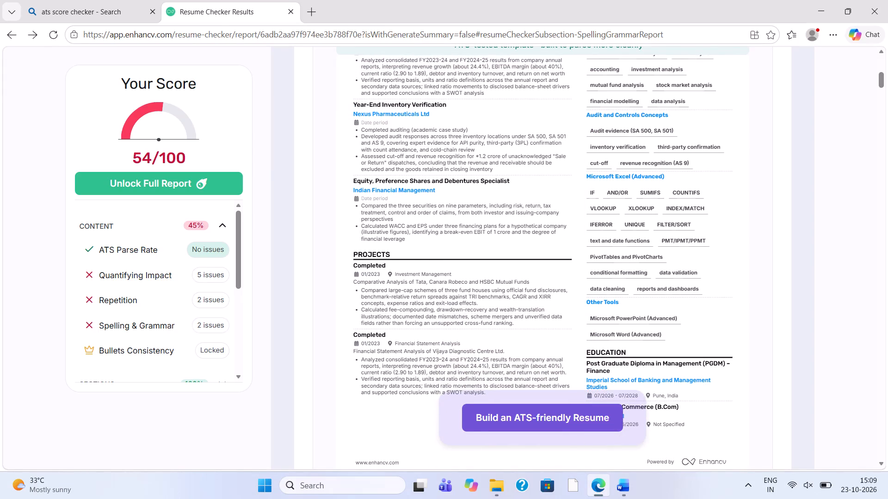
scroll(416, 283, "up", 1)
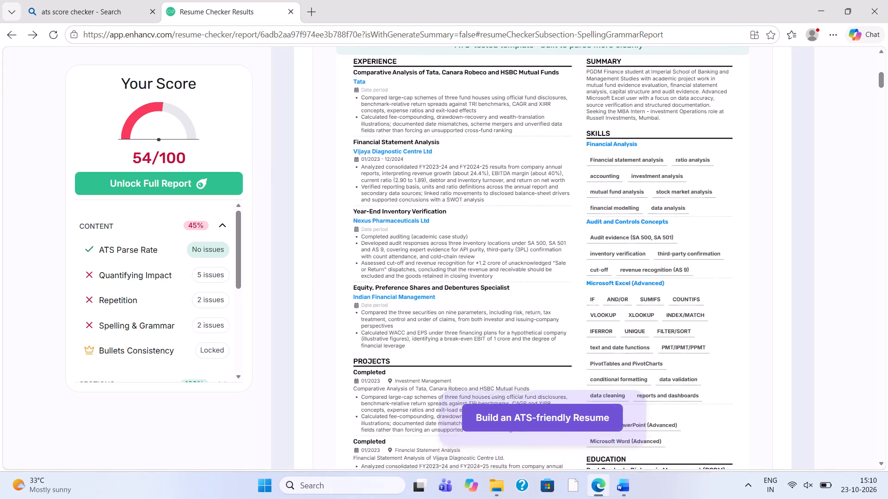
scroll(416, 283, "up", 1)
scroll(416, 283, "down", 2)
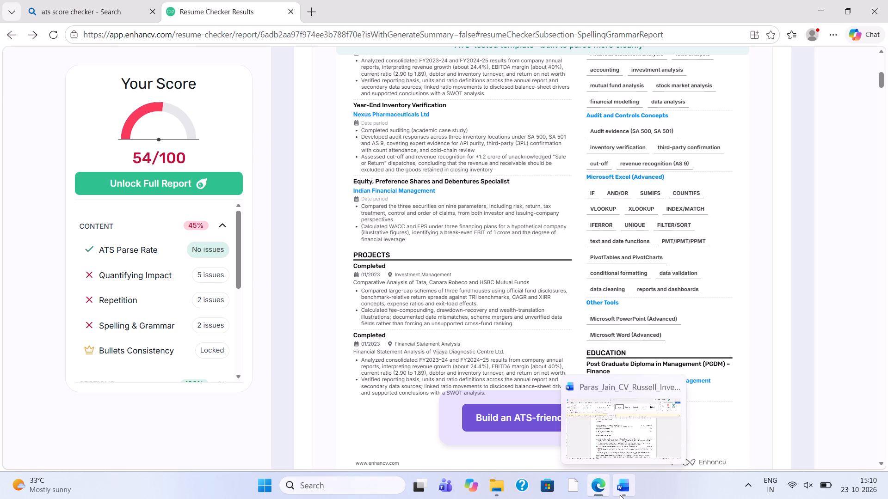
Switch to the Russell Investments CV in Word and view both pages side by side at 50% zoom to check the layout.
left_click(620, 459)
scroll(516, 299, "up", 1)
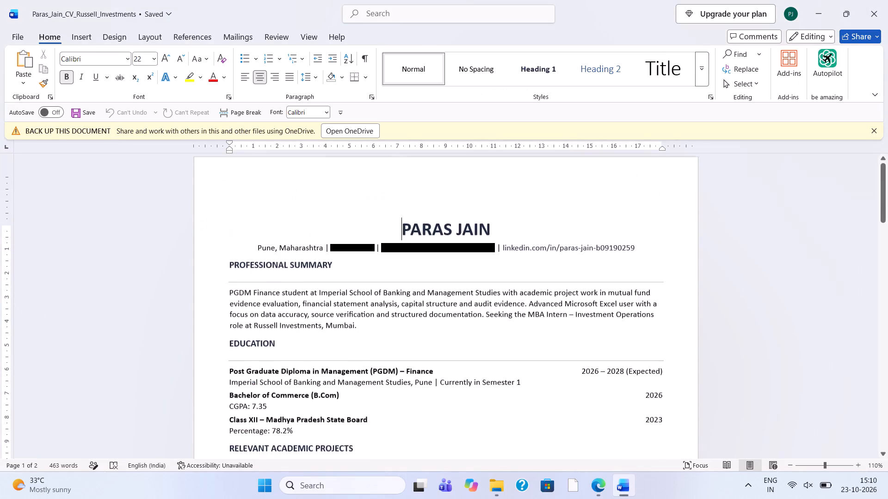
scroll(497, 258, "down", 4)
scroll(497, 258, "down", 2, "ctrl")
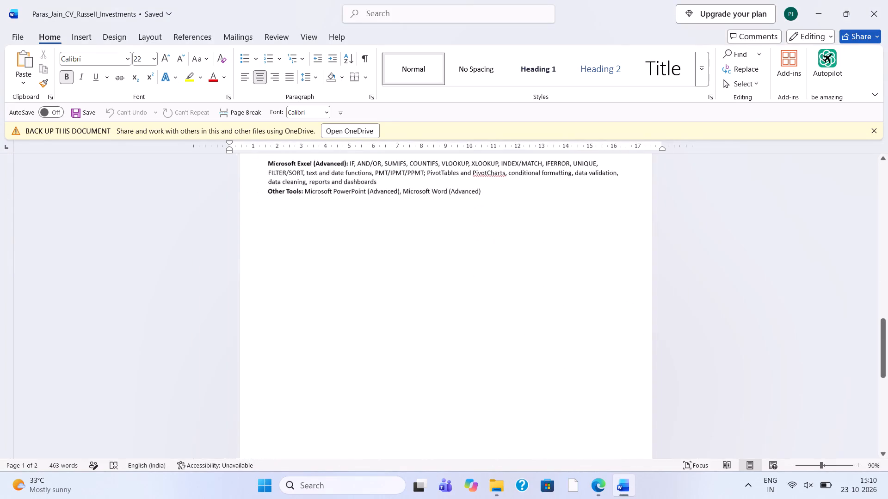
scroll(497, 258, "down", 4, "ctrl")
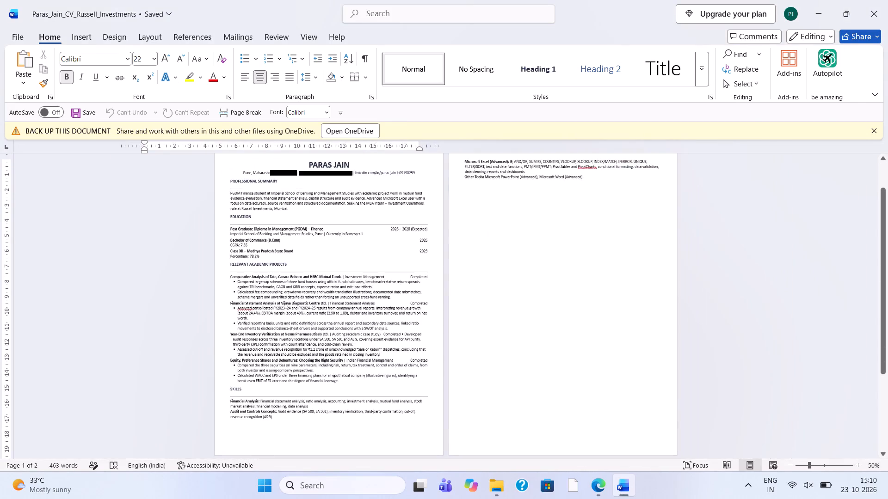
Enlarge the CV to 100% zoom and review the header contact line, professional summary, education and academic projects.
scroll(497, 258, "up", 1)
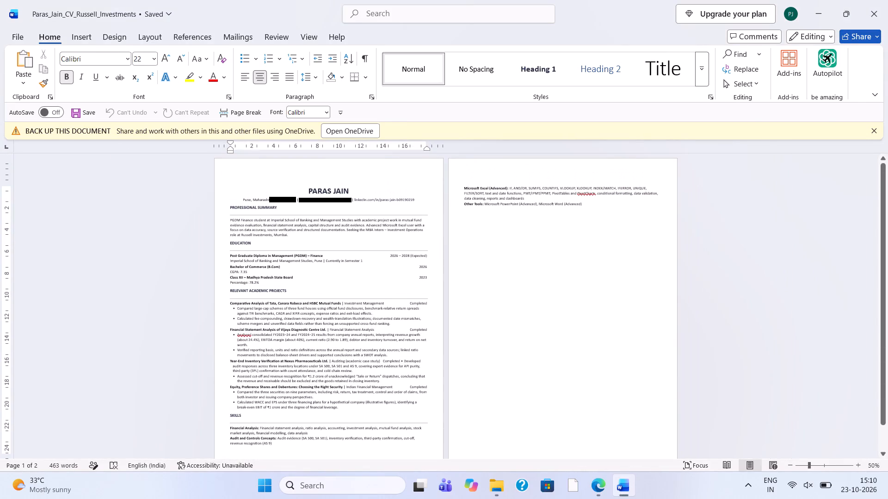
scroll(269, 295, "up", 1, "ctrl")
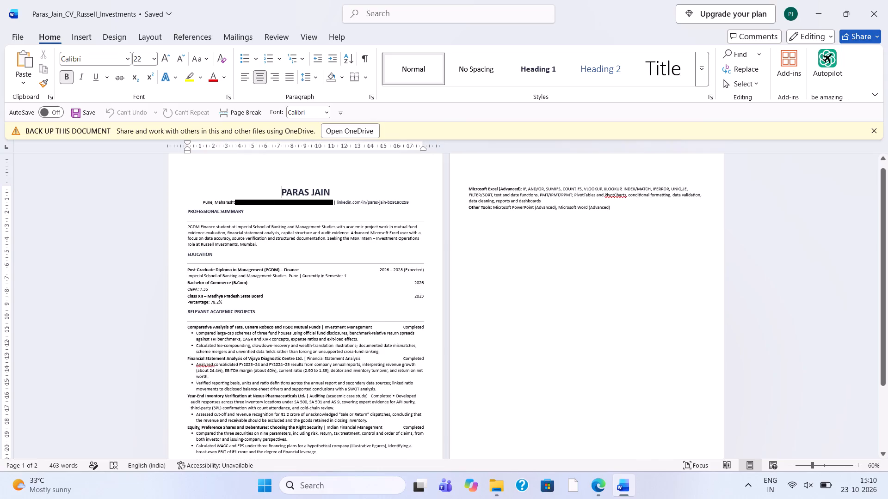
scroll(269, 295, "up", 1, "ctrl")
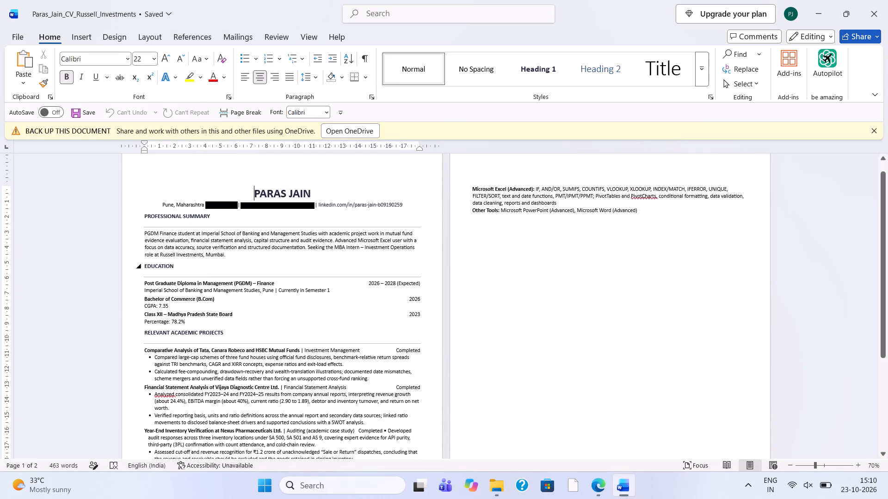
scroll(325, 273, "up", 2)
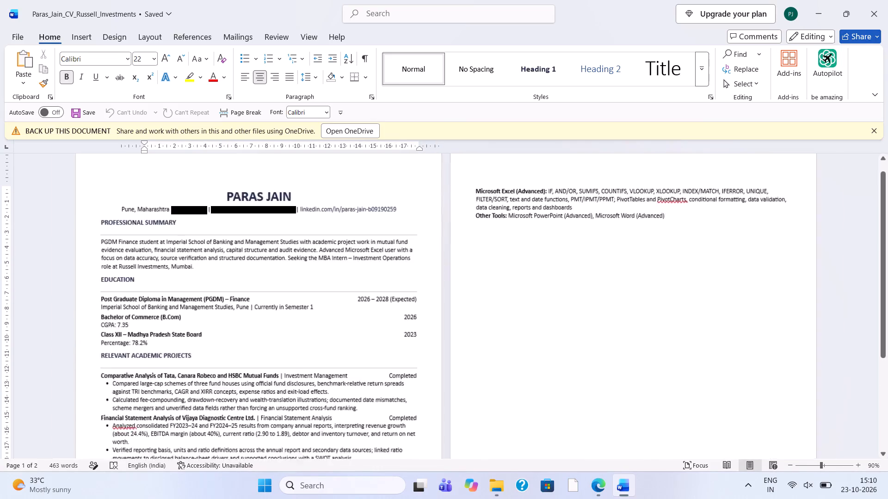
scroll(325, 273, "up", 1)
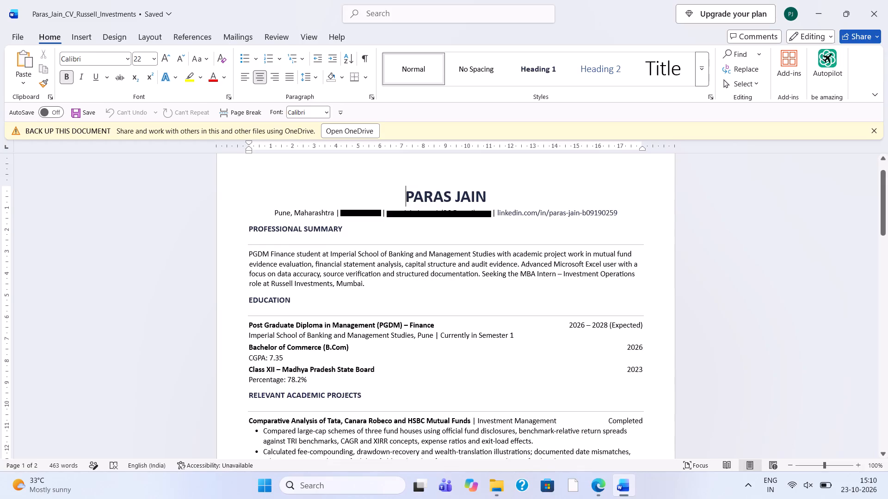
left_click_drag(273, 214, 364, 220)
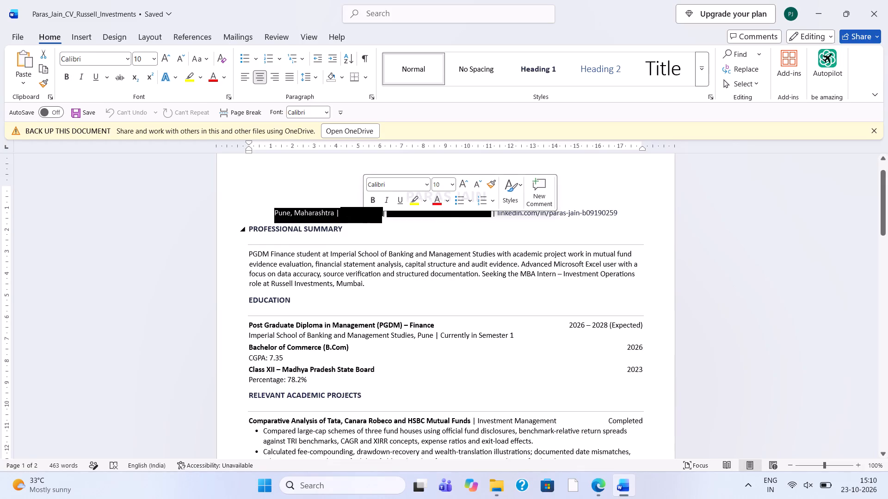
left_click(506, 232)
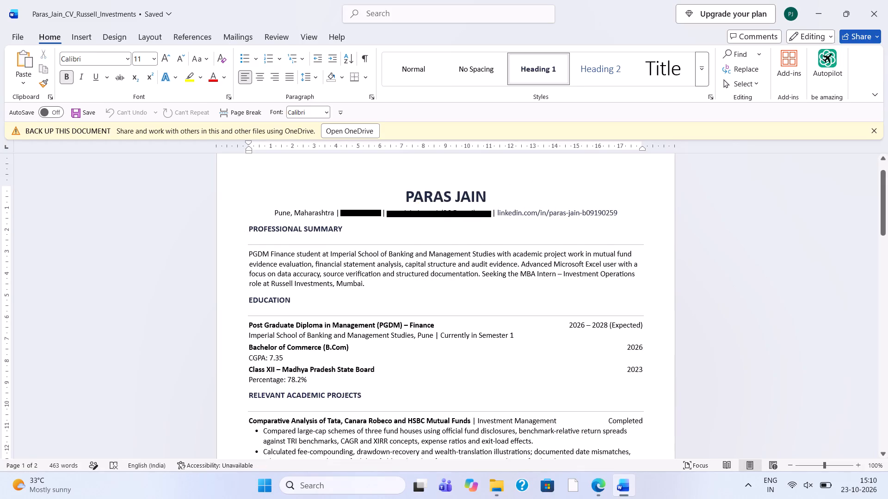
scroll(371, 292, "down", 1)
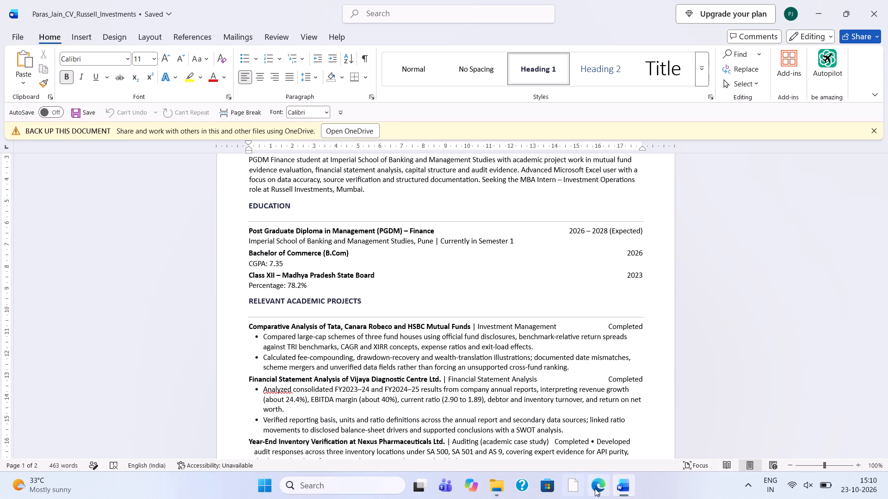
Switch to Edge, open the Repetition section of the resume report and copy the suggested word "detailed".
left_click(597, 442)
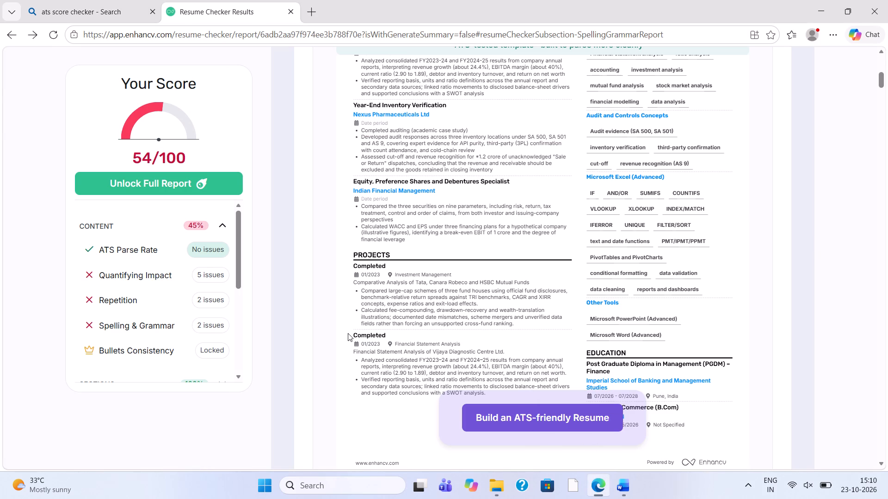
left_click(220, 293)
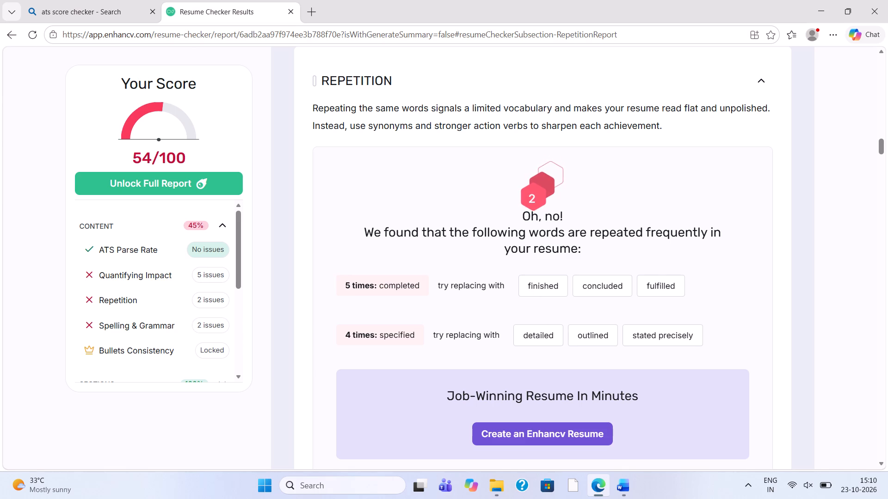
left_click_drag(524, 336, 560, 341)
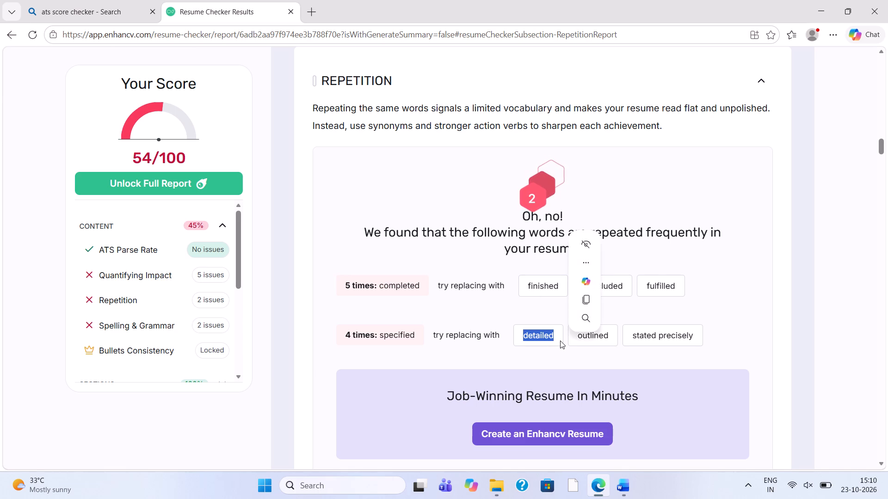
key("ctrl+c")
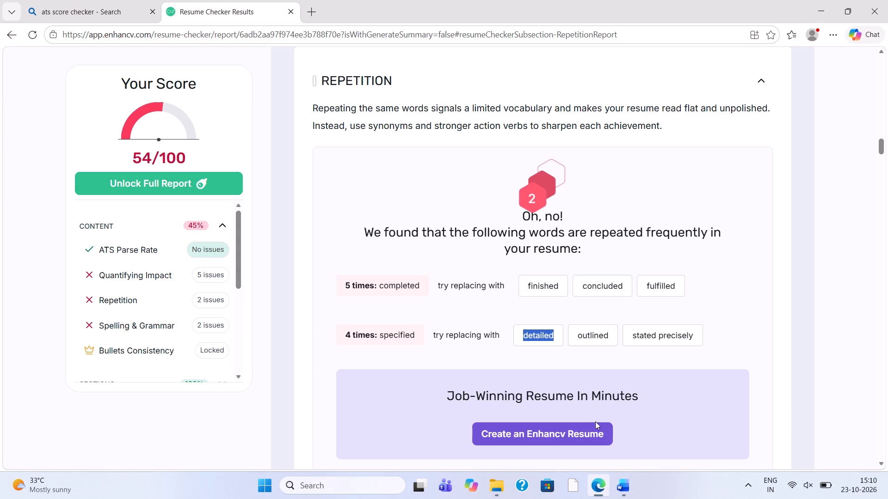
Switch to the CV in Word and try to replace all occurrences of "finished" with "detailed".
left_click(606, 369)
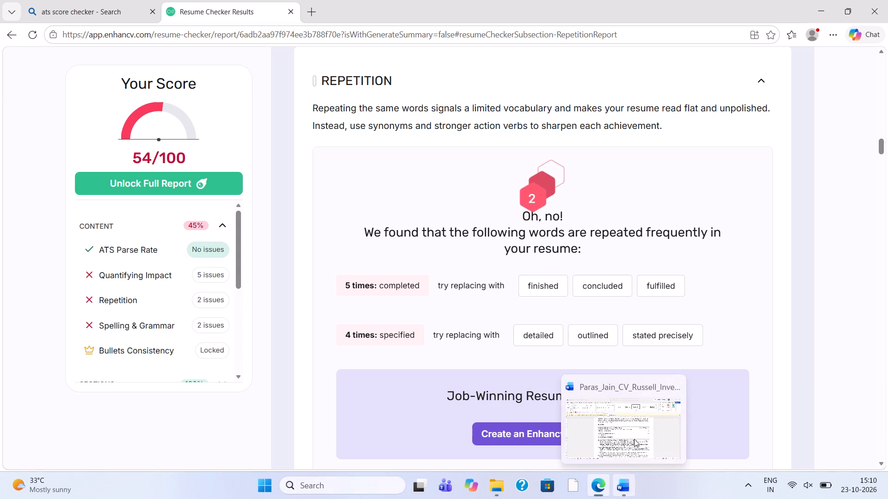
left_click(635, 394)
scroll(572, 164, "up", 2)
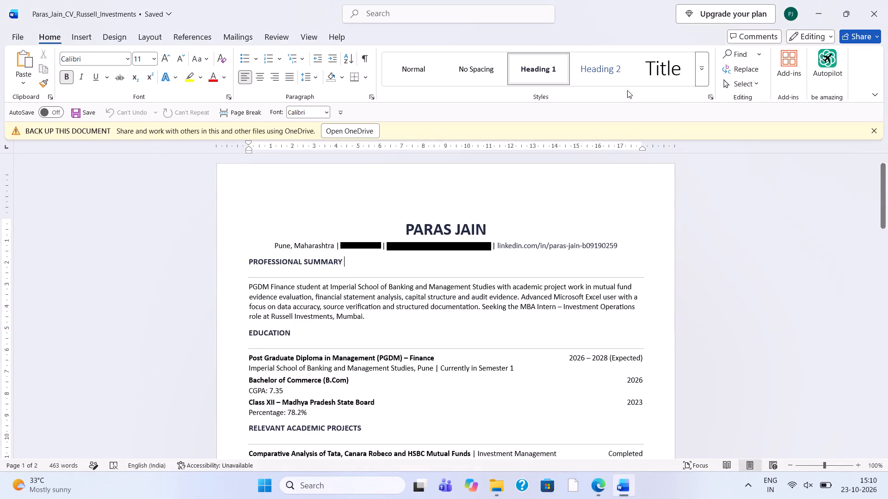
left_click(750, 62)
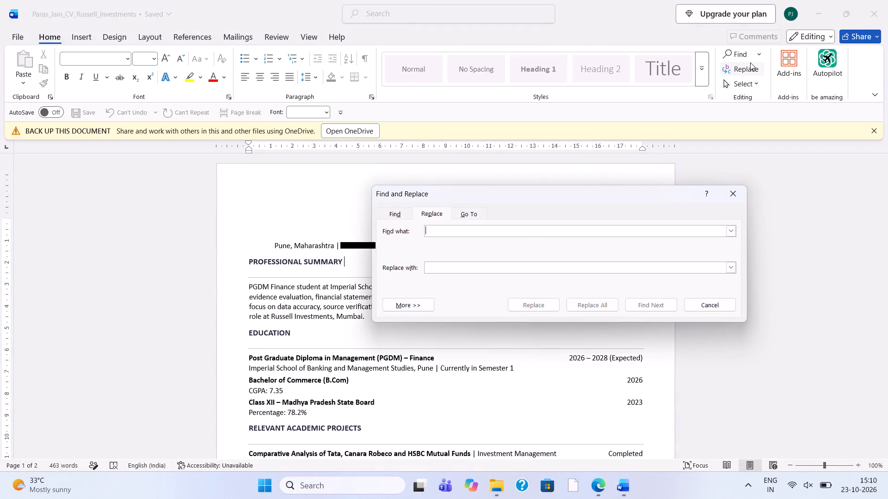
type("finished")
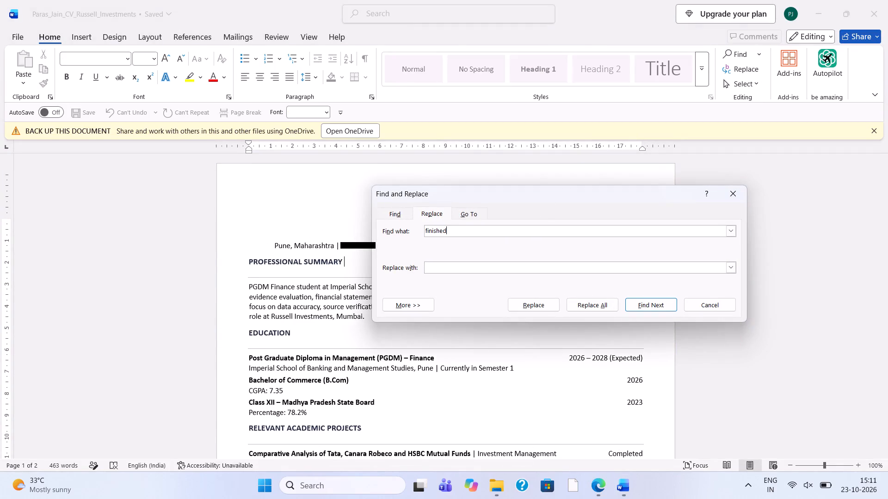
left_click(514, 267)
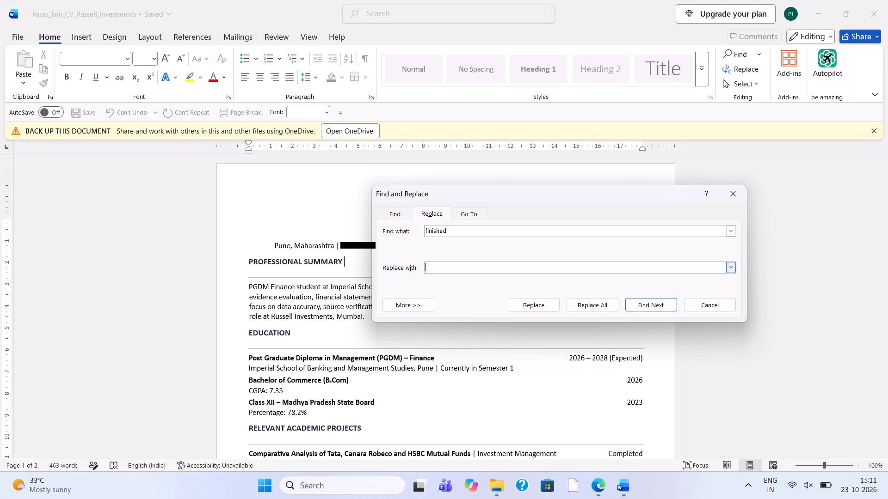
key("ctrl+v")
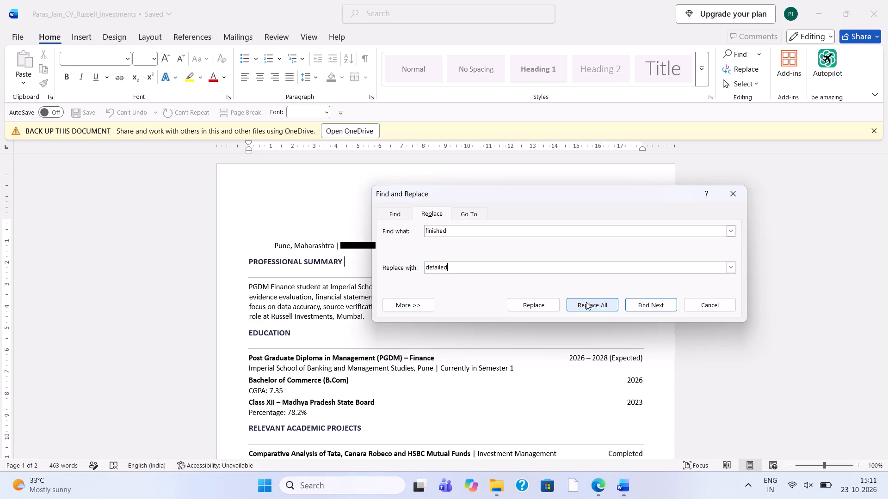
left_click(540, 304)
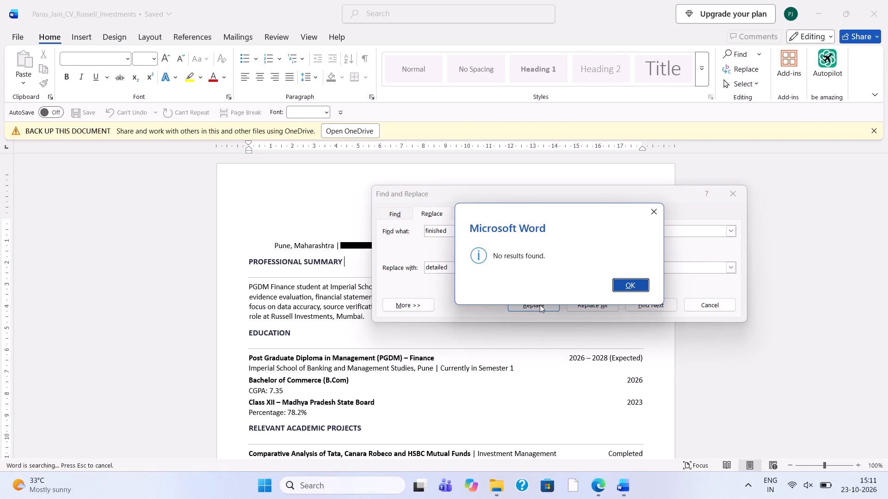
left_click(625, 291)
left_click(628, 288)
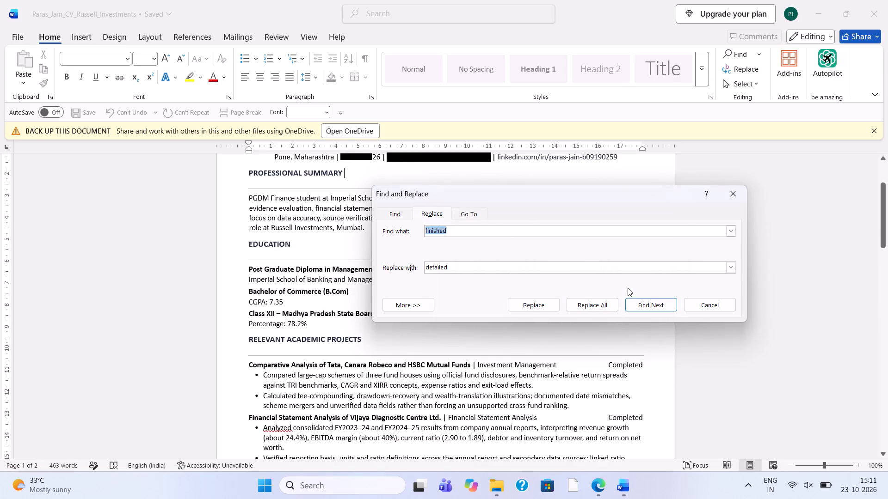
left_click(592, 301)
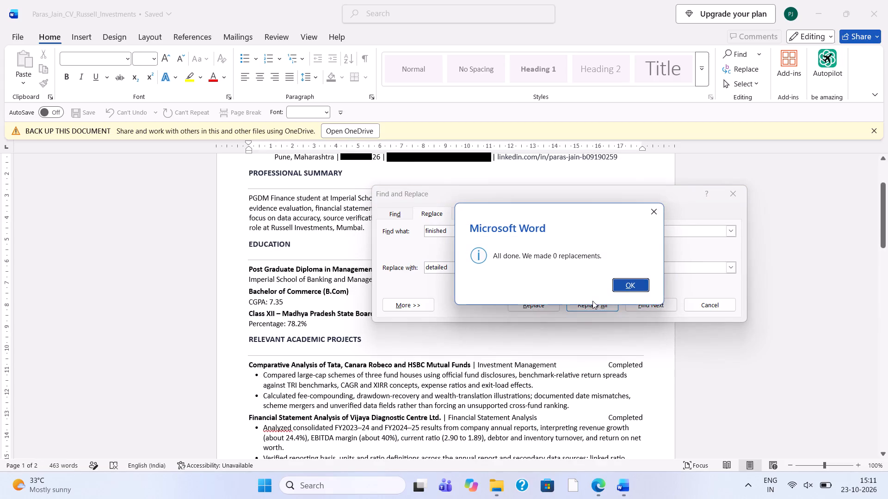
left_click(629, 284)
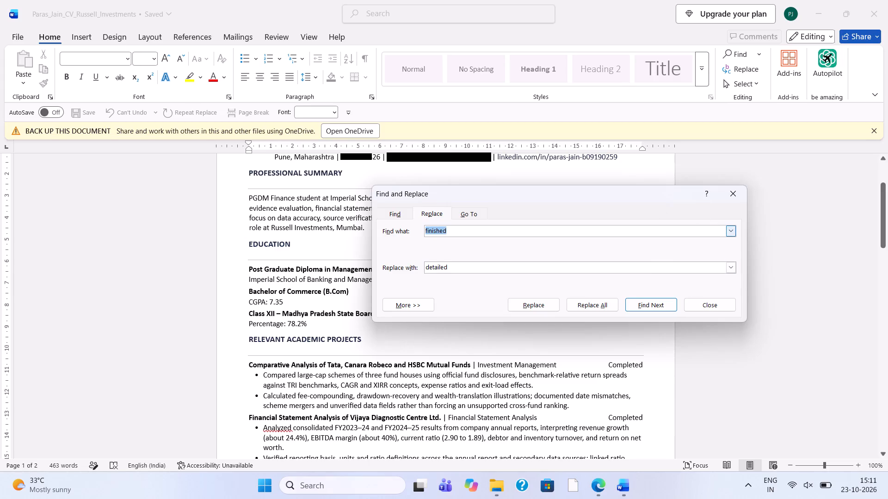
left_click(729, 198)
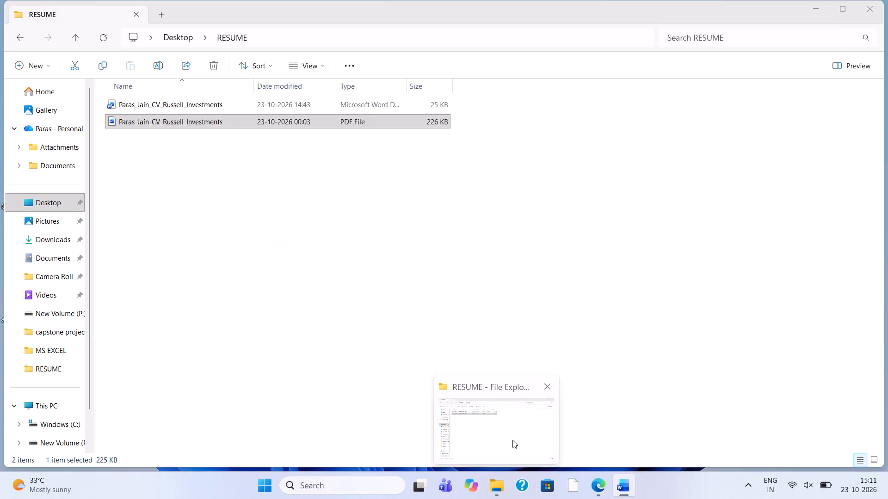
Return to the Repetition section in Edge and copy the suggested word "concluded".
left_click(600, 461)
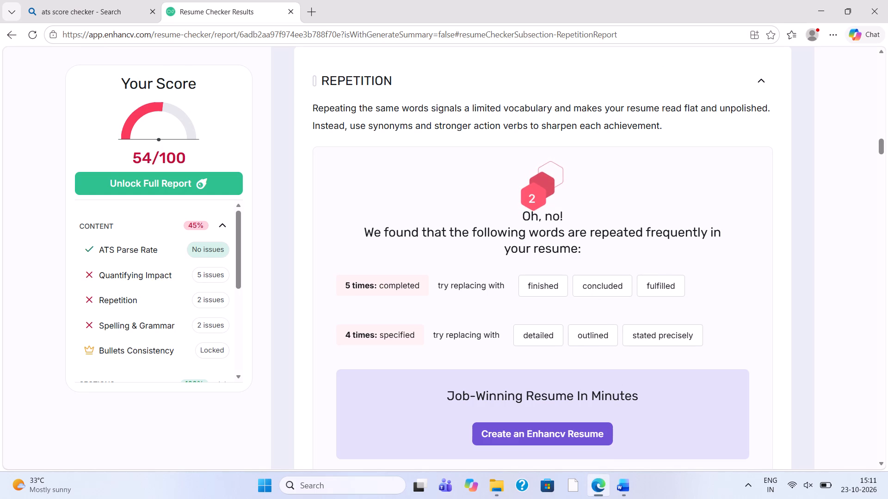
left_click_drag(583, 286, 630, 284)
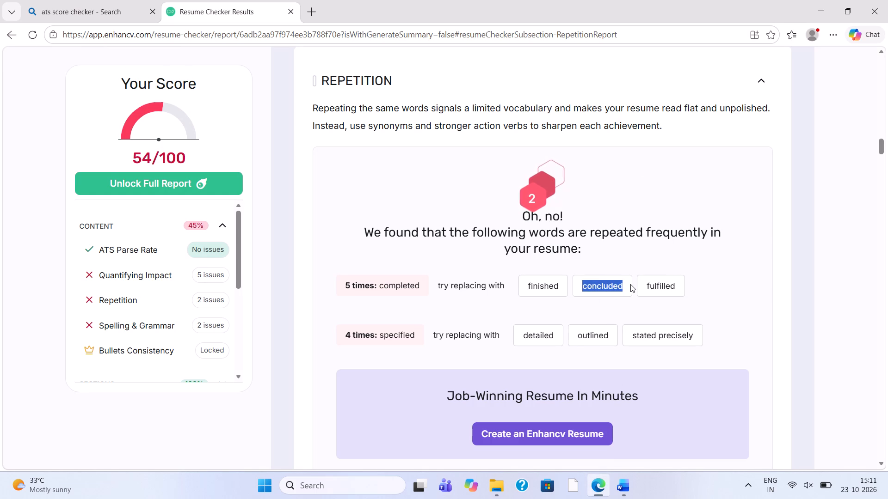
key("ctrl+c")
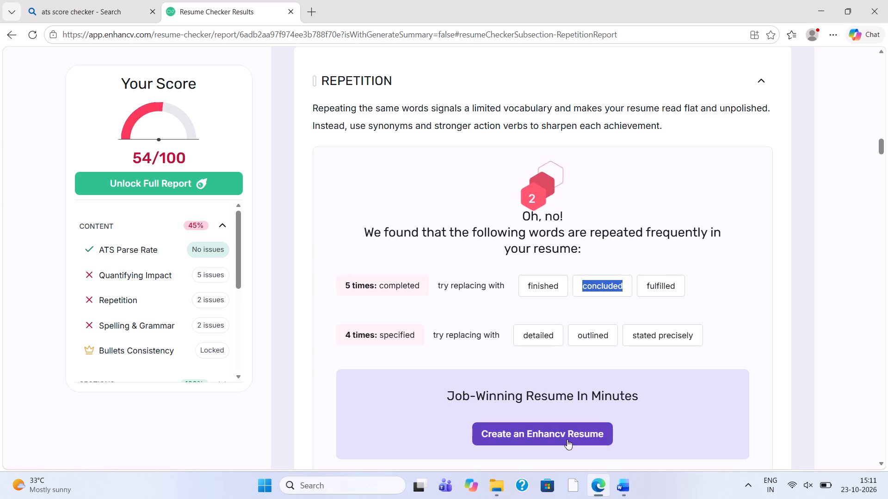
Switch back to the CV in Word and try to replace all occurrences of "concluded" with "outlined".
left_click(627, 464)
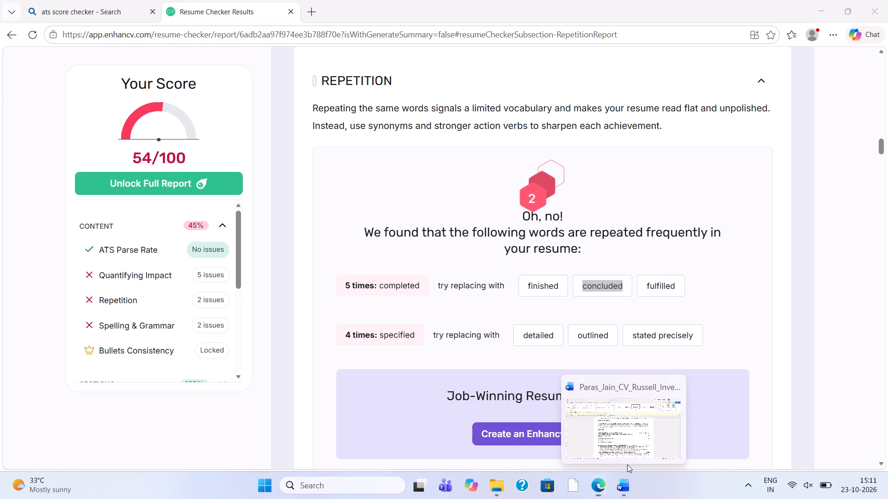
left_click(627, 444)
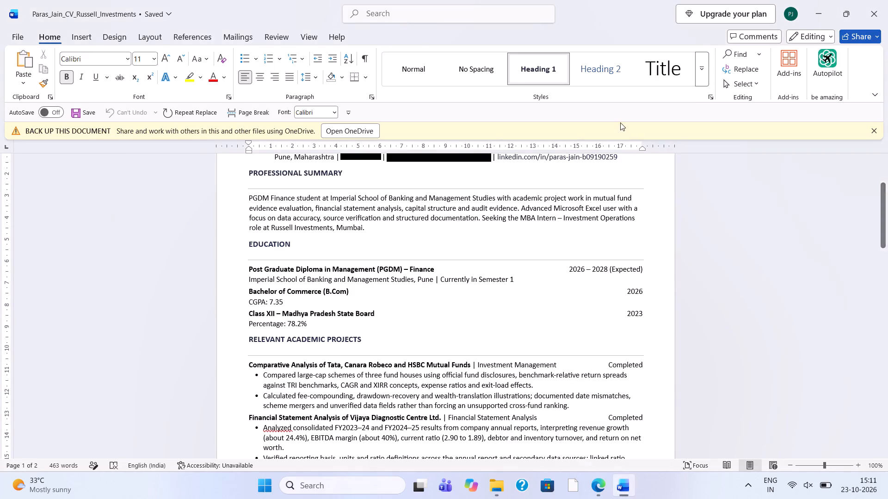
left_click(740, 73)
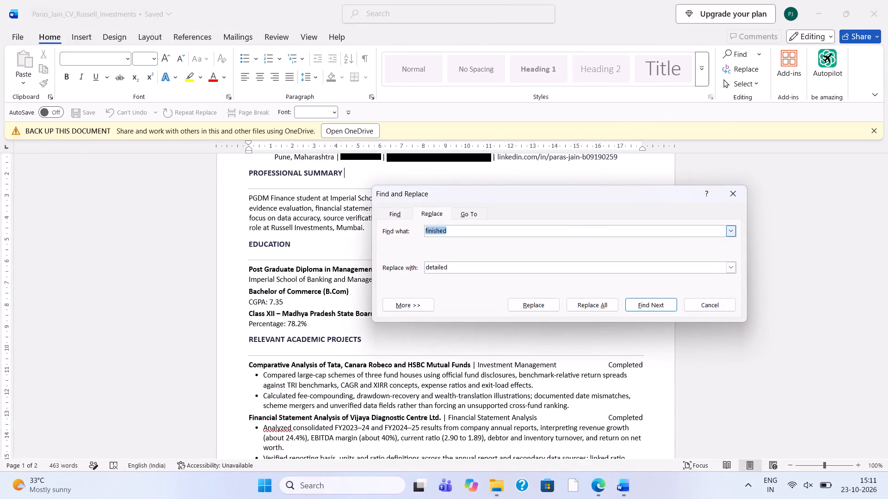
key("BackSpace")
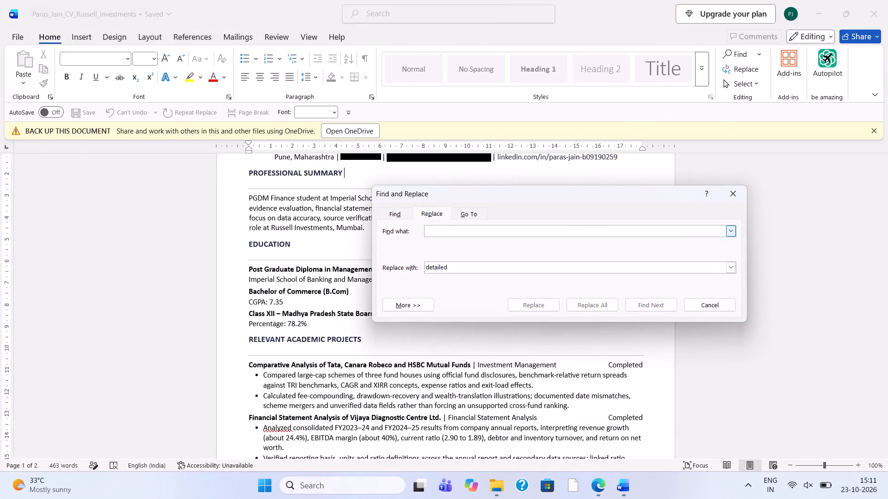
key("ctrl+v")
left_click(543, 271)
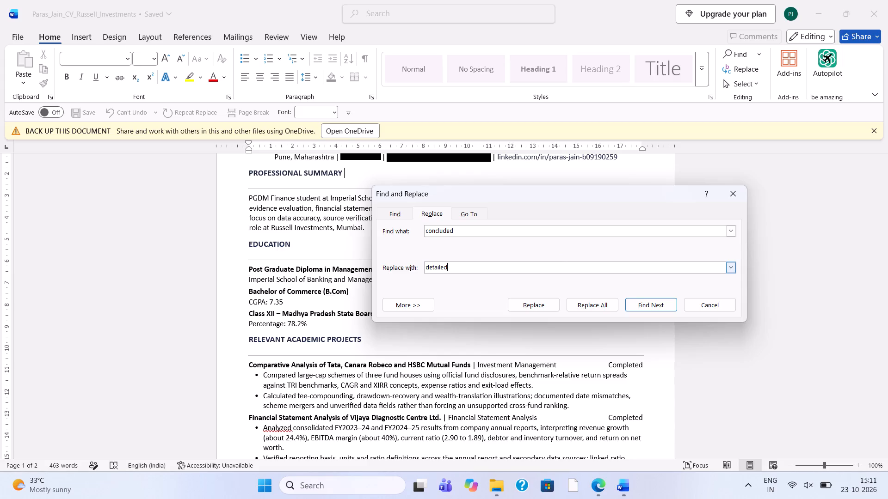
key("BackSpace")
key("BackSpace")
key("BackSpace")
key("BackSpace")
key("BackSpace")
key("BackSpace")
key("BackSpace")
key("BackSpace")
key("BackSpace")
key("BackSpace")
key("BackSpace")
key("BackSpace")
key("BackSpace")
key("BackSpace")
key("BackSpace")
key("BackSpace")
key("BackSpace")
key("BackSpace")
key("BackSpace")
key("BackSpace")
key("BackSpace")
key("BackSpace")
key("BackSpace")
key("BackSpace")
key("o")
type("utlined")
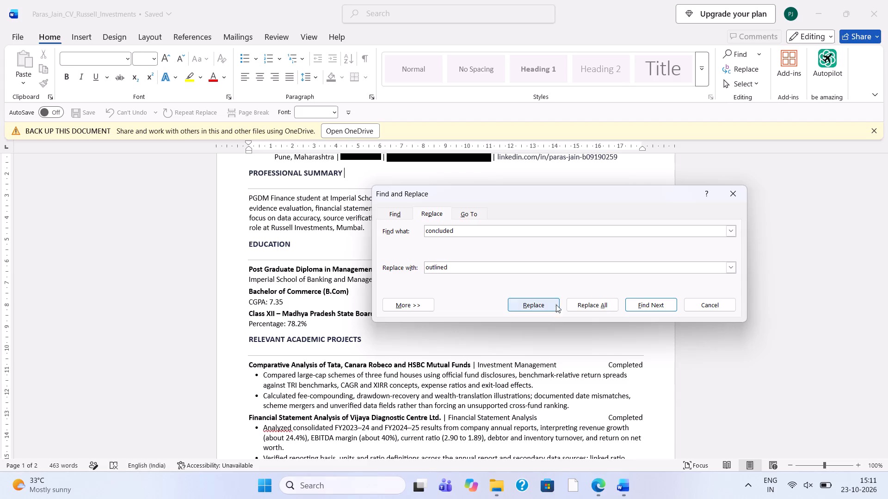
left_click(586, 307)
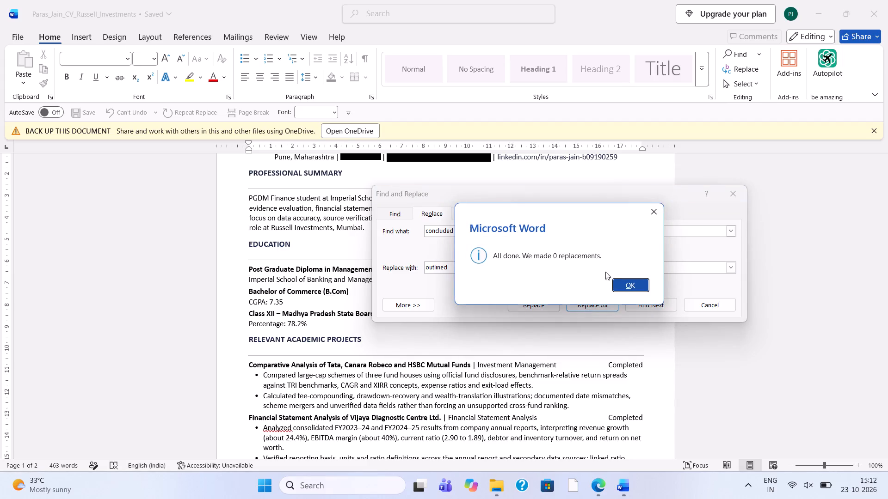
Search the CV for the next occurrence of "concluded" and close Find and Replace.
left_click(623, 281)
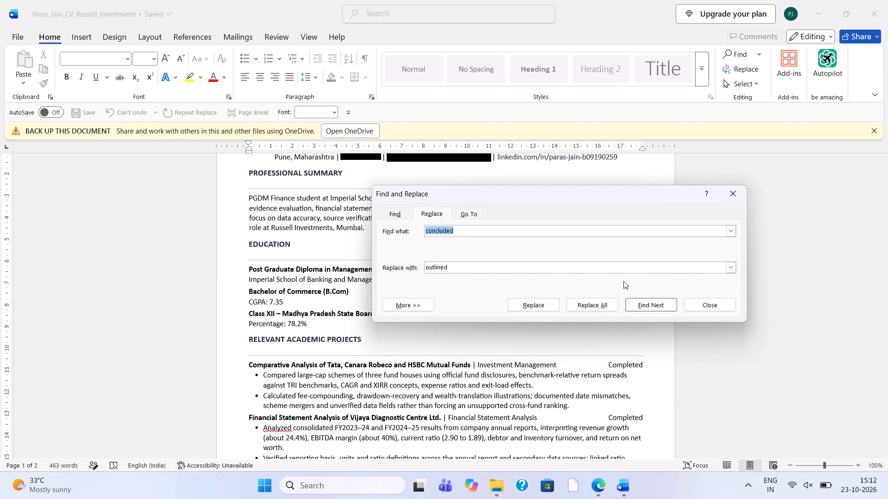
left_click(649, 308)
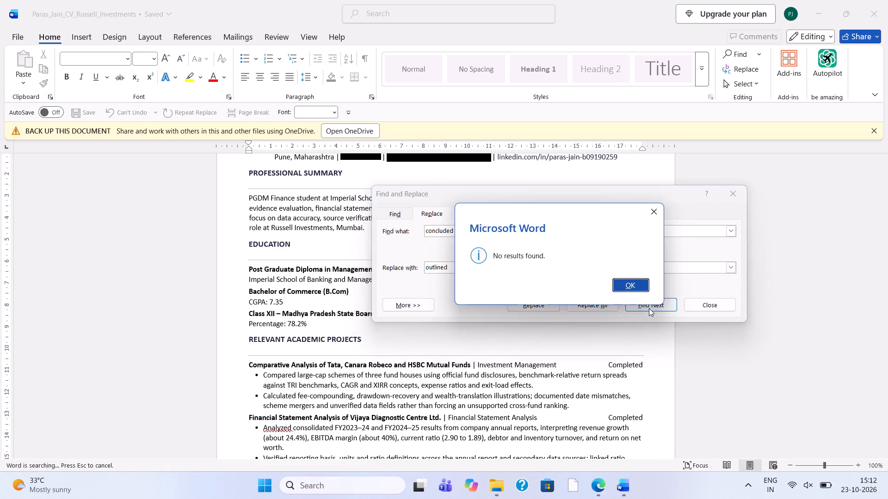
left_click(640, 288)
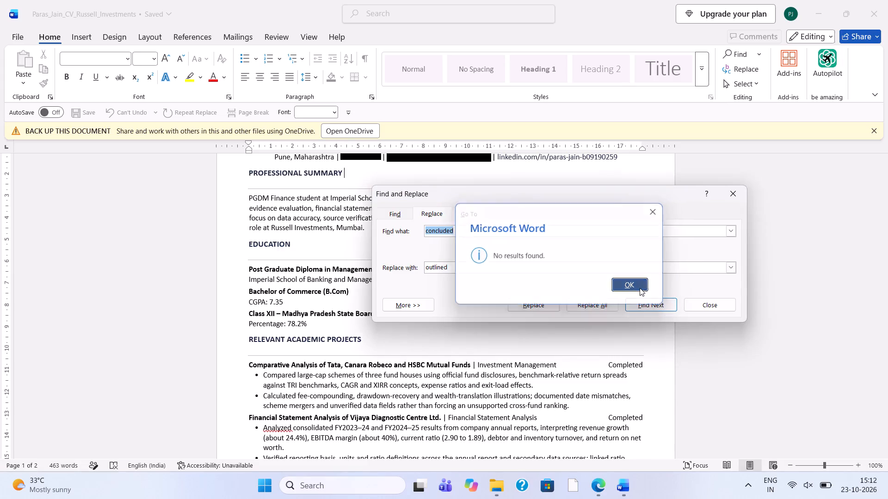
left_click(733, 195)
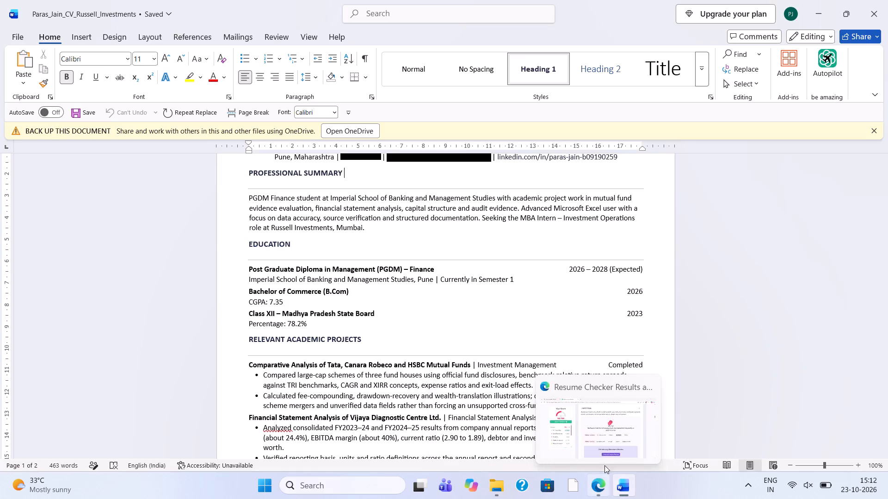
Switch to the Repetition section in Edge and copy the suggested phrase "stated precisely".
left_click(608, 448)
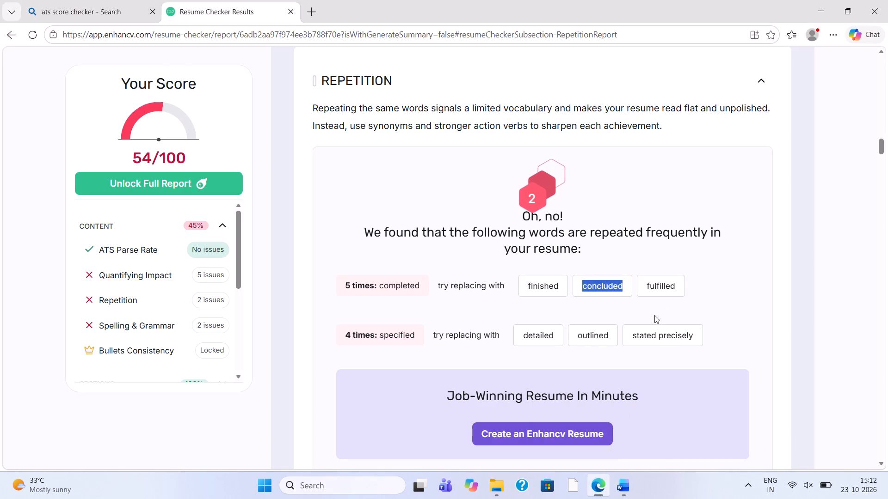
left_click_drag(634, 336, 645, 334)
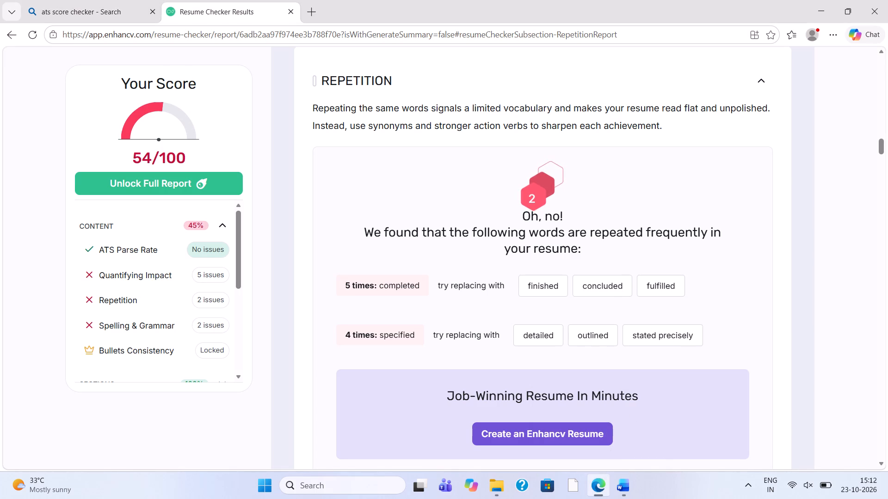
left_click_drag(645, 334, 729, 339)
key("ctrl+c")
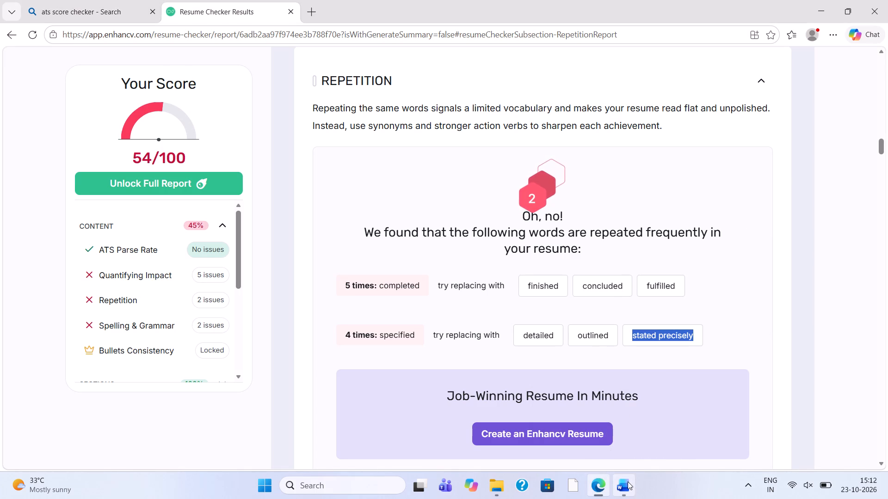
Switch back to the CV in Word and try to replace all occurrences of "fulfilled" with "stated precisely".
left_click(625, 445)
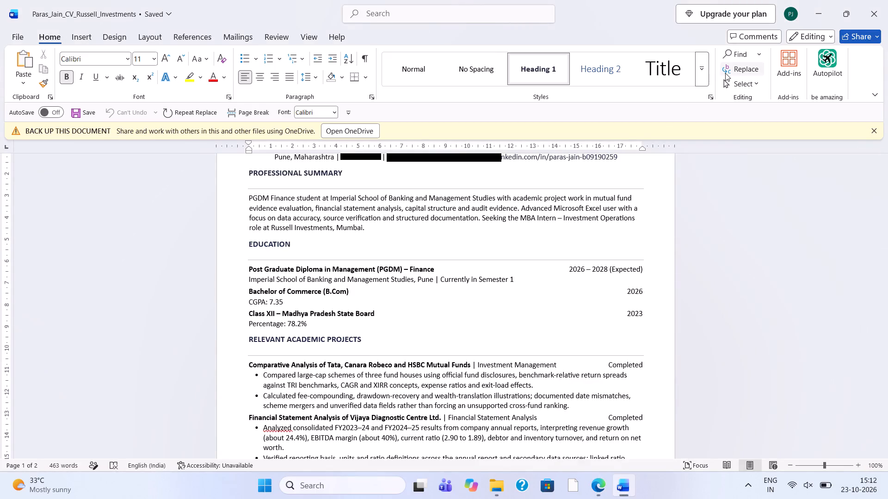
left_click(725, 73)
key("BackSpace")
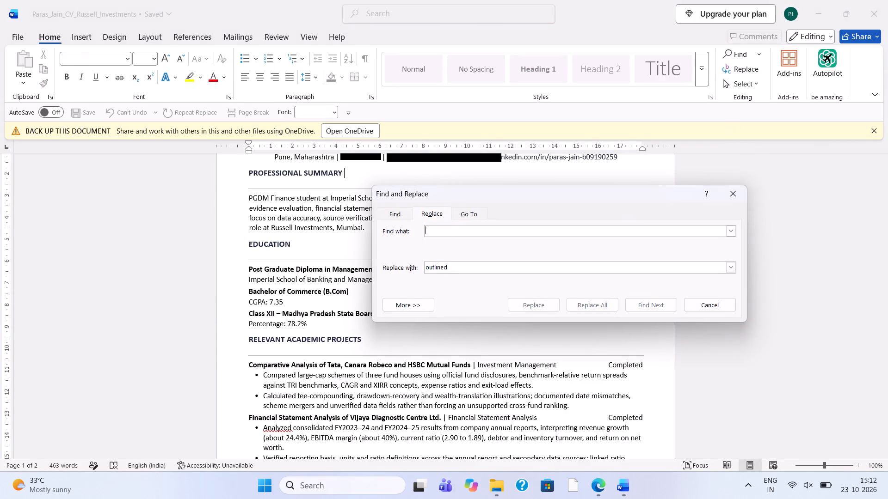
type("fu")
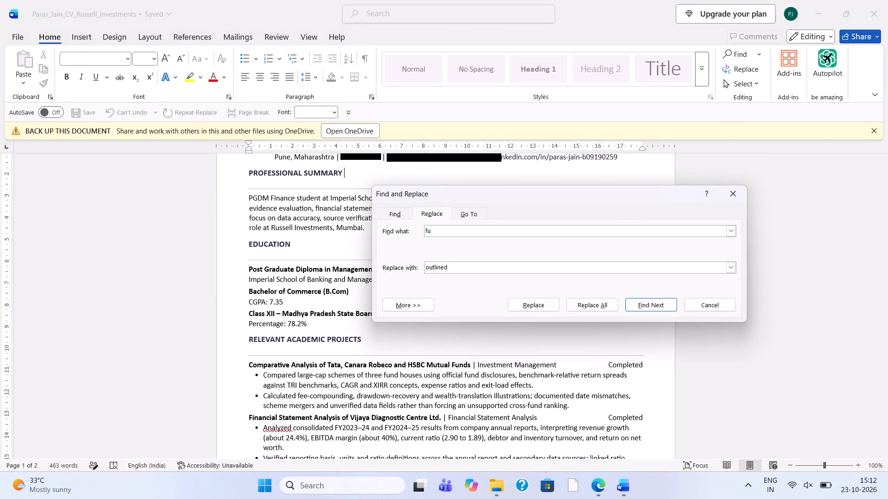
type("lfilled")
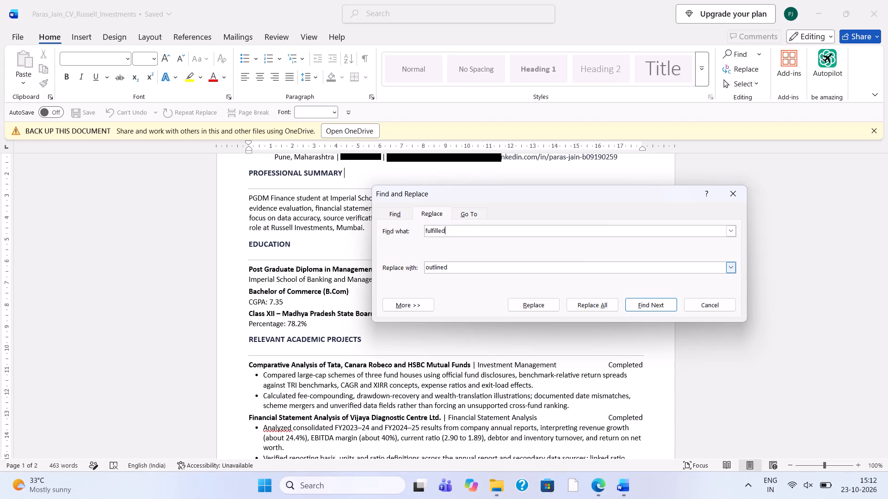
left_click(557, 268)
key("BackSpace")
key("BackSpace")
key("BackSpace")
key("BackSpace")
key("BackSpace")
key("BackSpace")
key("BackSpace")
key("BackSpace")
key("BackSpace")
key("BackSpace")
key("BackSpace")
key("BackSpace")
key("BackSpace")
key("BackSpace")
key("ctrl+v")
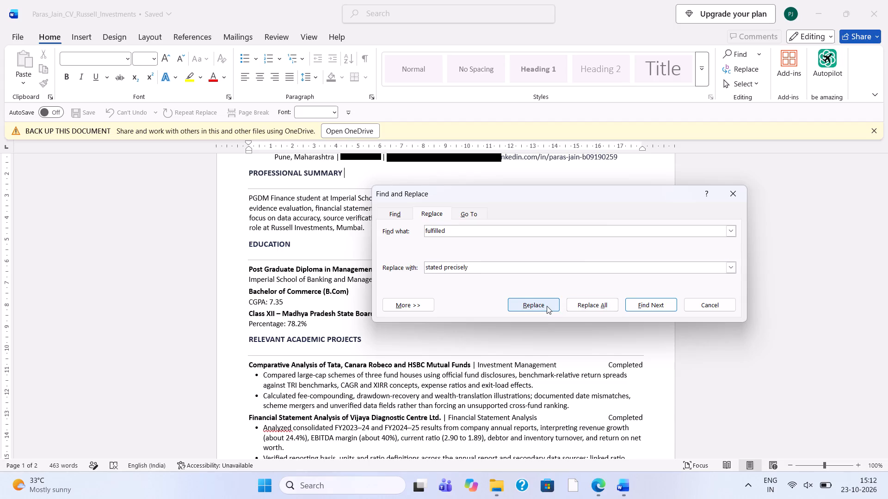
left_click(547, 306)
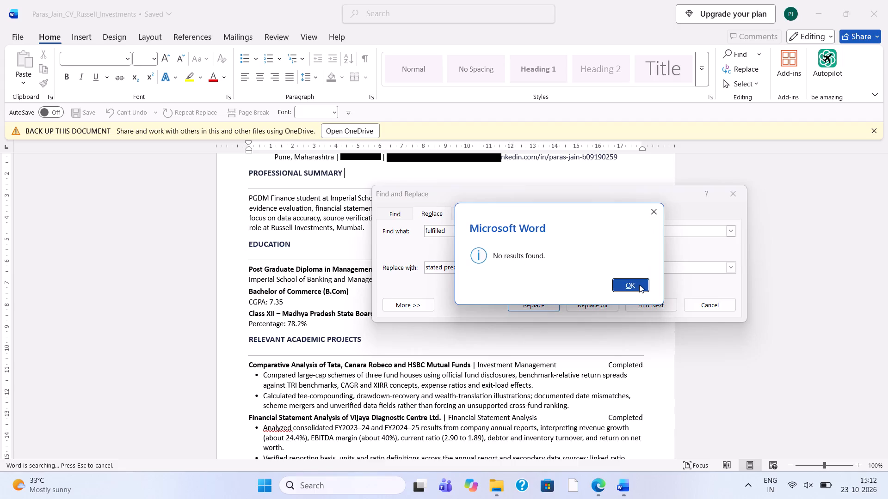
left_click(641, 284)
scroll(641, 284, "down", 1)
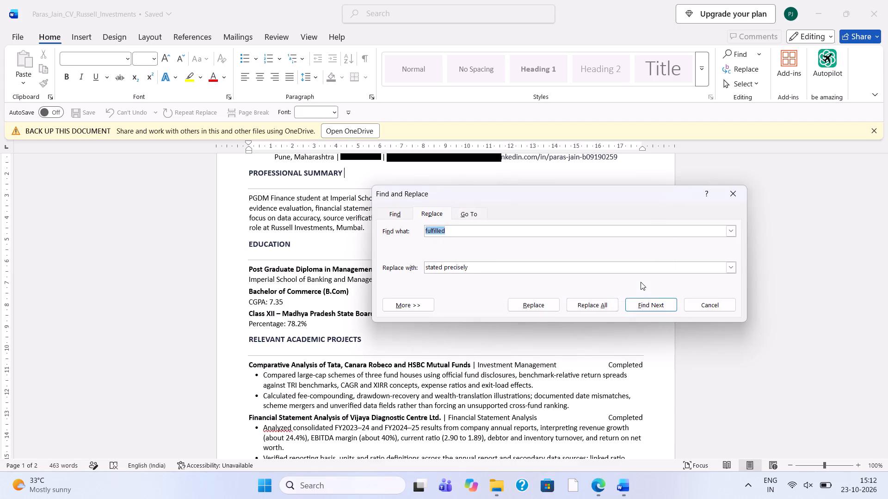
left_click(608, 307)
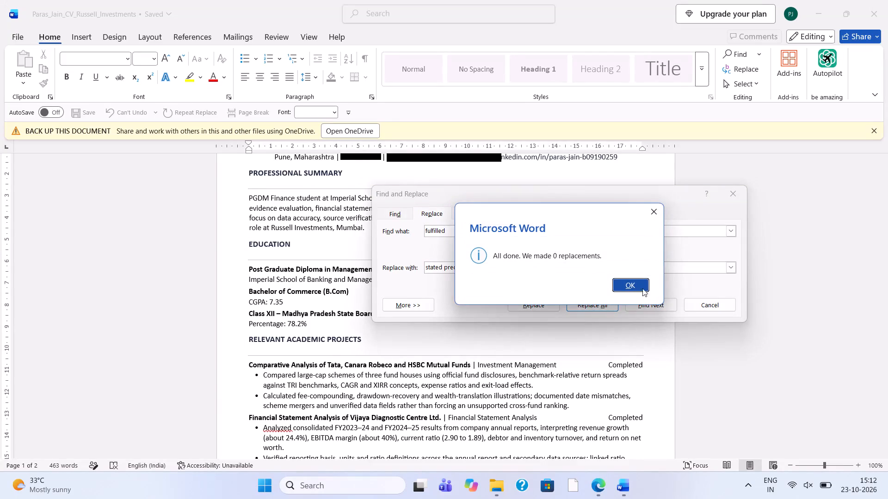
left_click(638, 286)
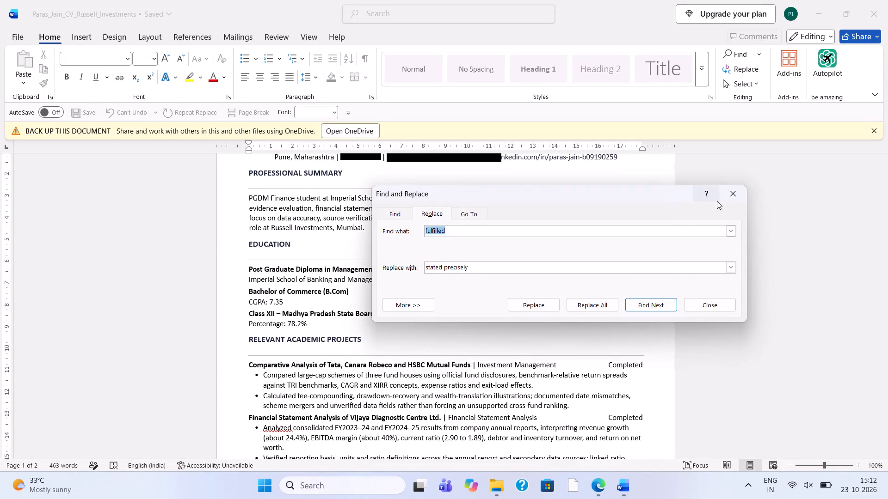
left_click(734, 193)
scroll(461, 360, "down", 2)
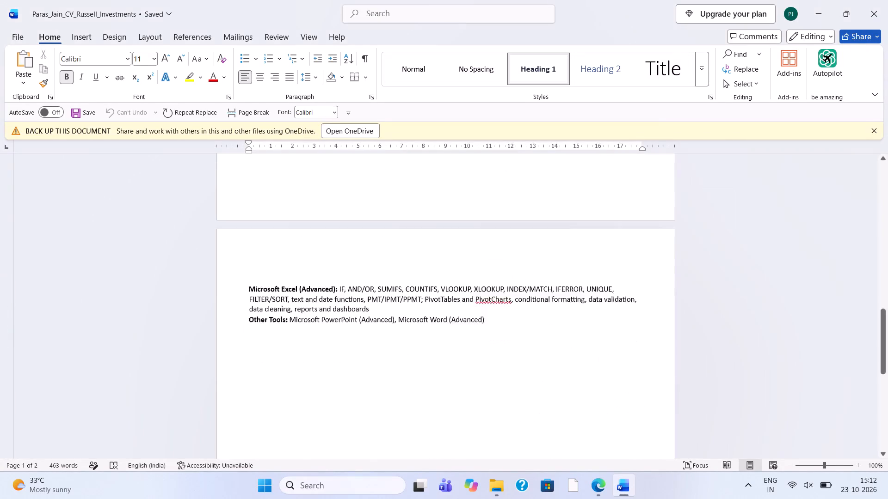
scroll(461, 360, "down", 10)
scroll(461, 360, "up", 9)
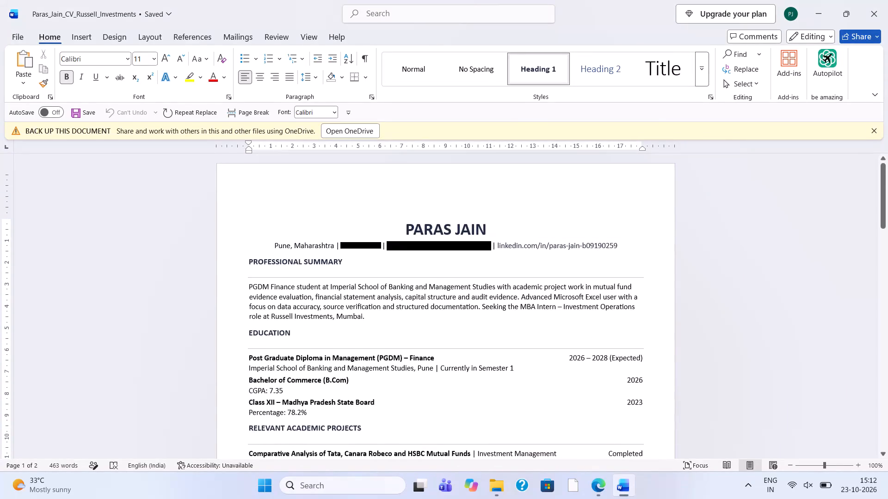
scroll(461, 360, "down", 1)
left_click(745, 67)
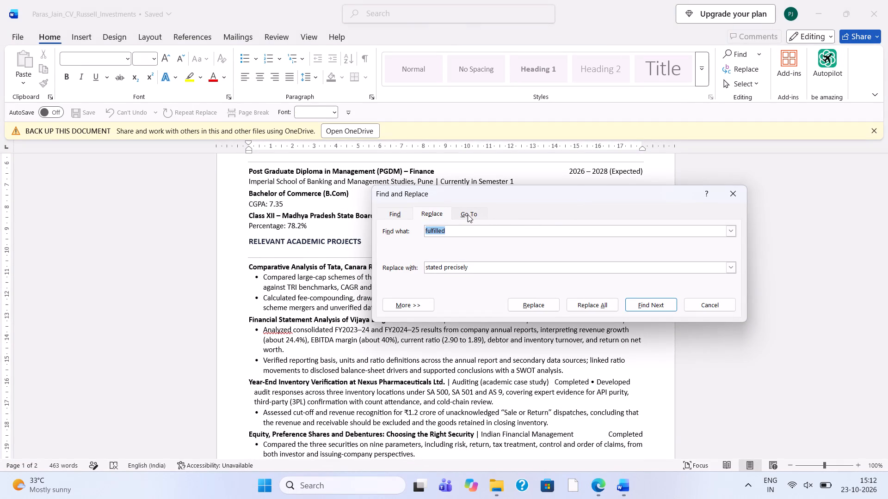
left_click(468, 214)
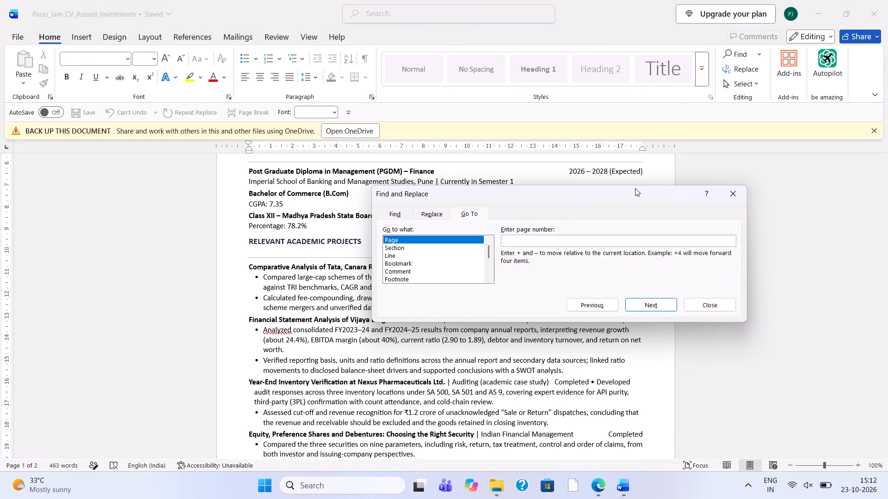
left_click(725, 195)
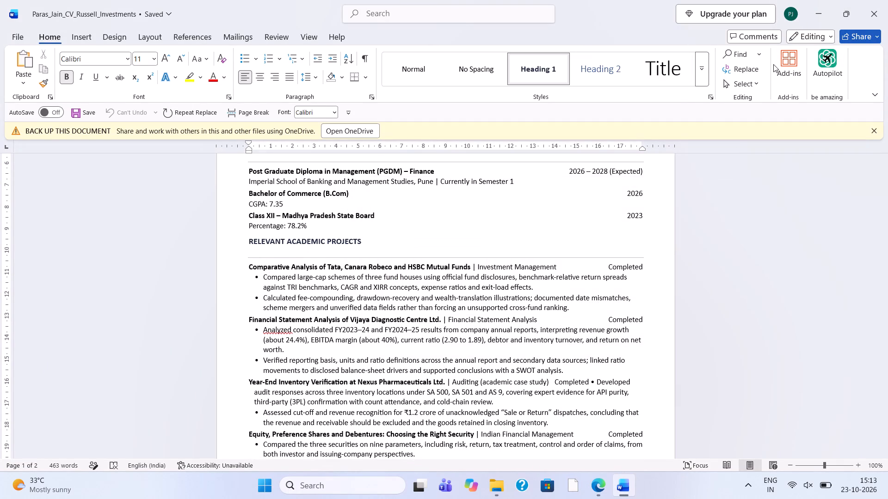
Use Find to search the CV for the word "fulfilled".
left_click(757, 69)
left_click(748, 54)
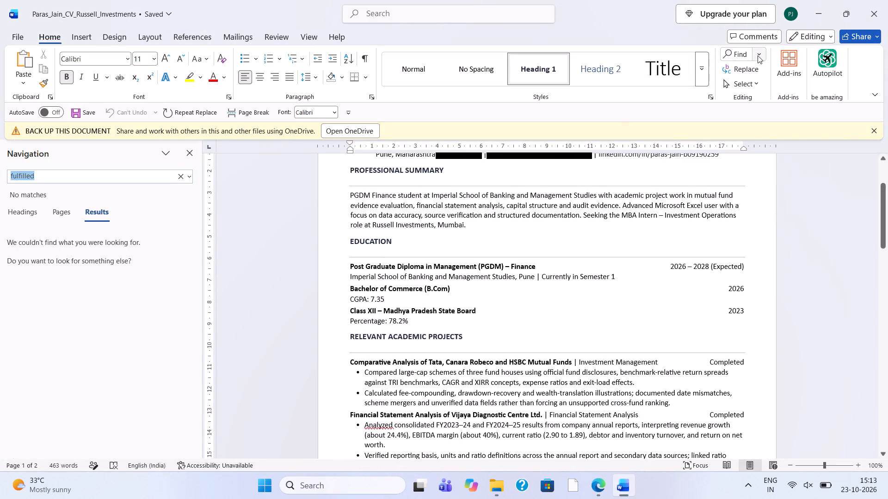
left_click(748, 55)
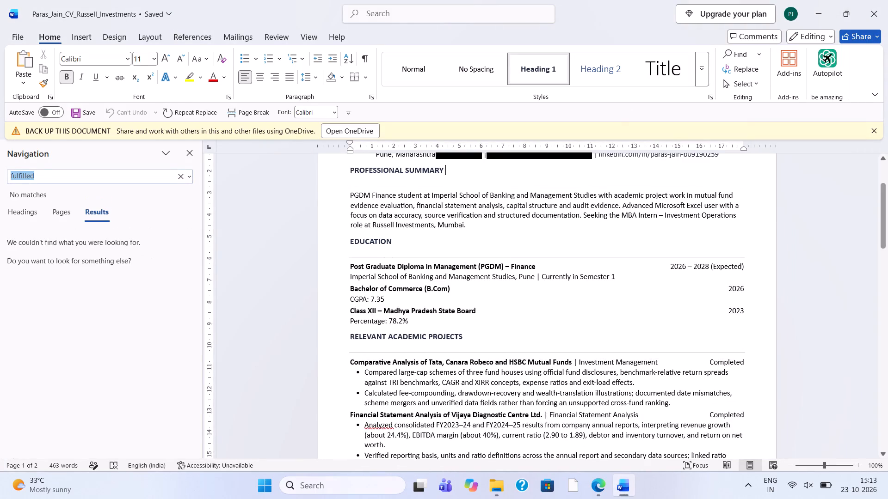
key("BackSpace")
type("fu")
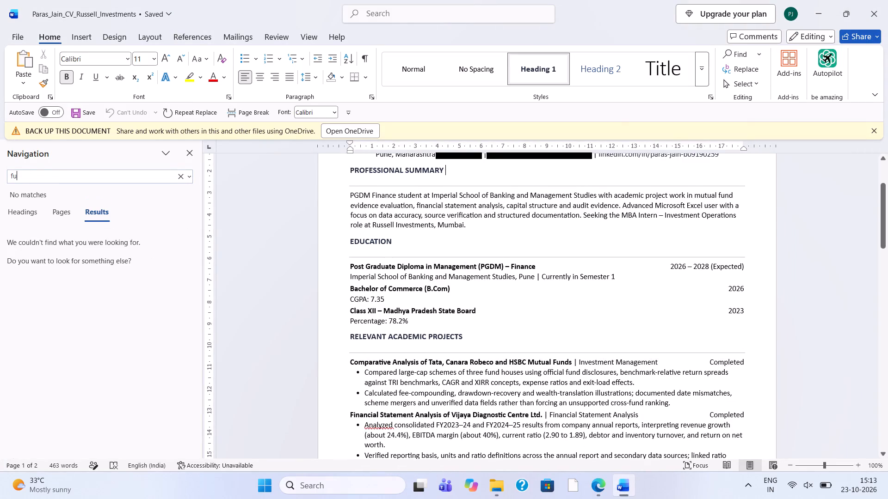
type("lfilled")
key("Return")
key("Return")
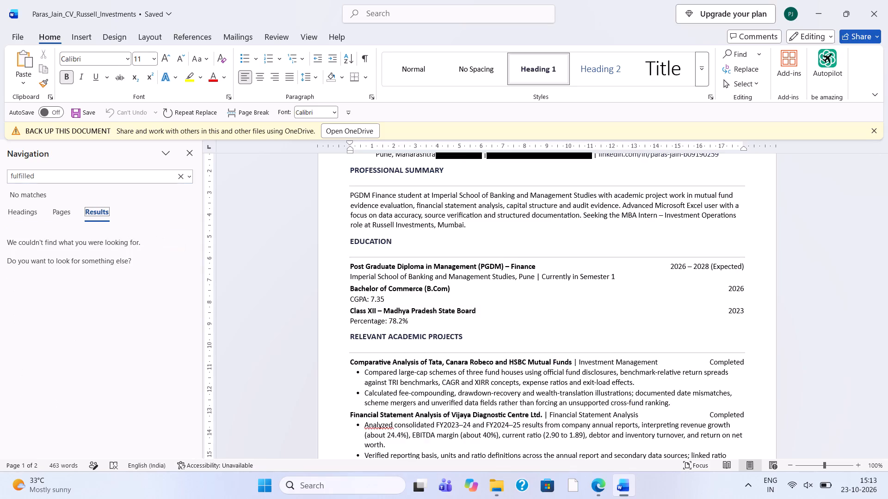
Search the CV for the word "outline" instead.
key("BackSpace")
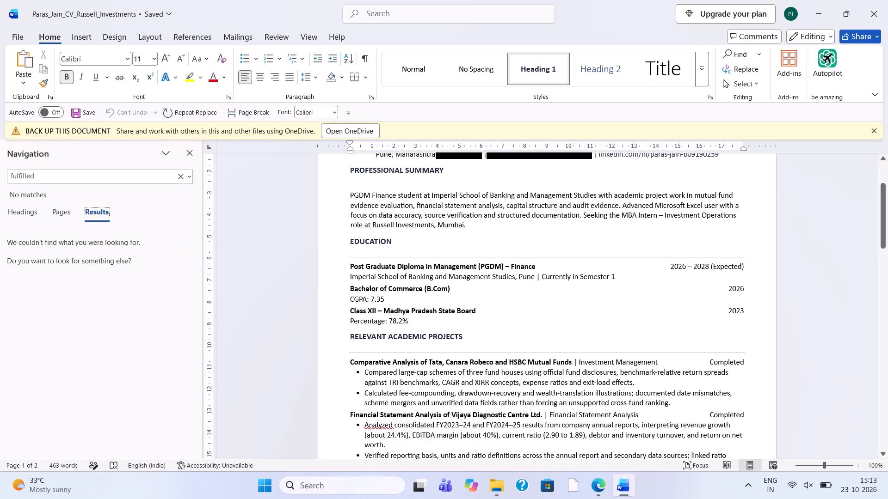
left_click(80, 177)
key("BackSpace")
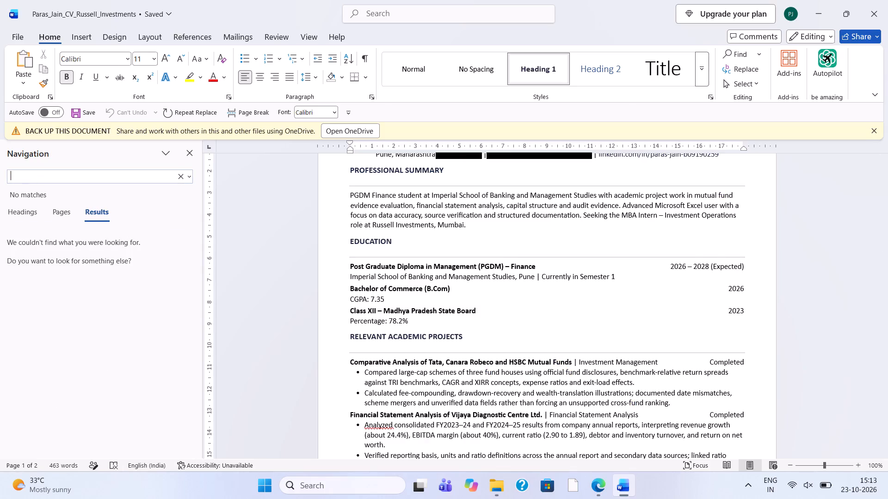
type("outline")
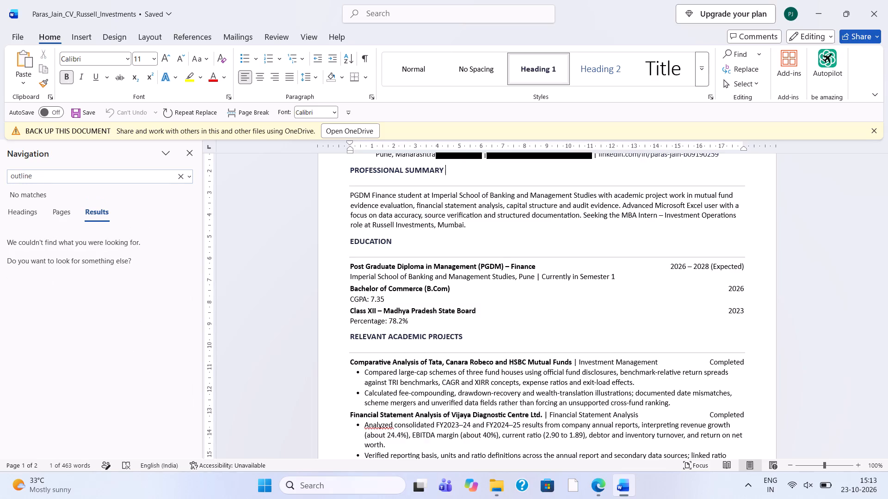
scroll(80, 177, "up", 1)
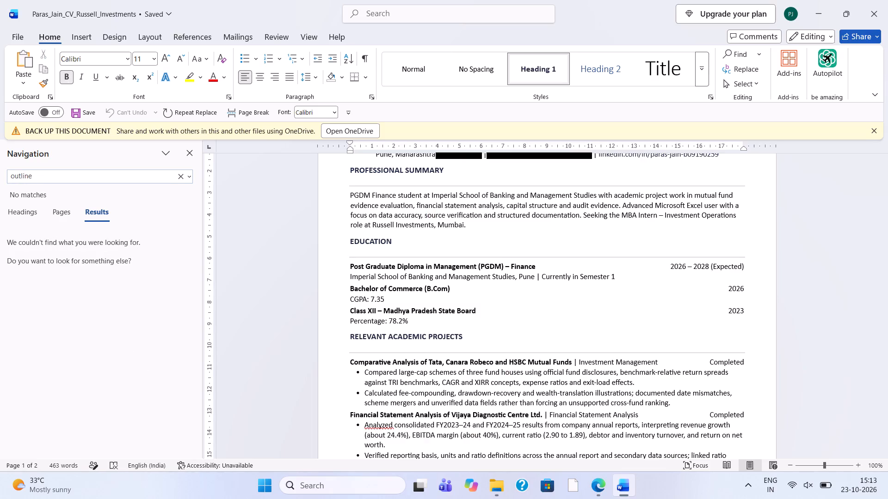
scroll(380, 232, "up", 1)
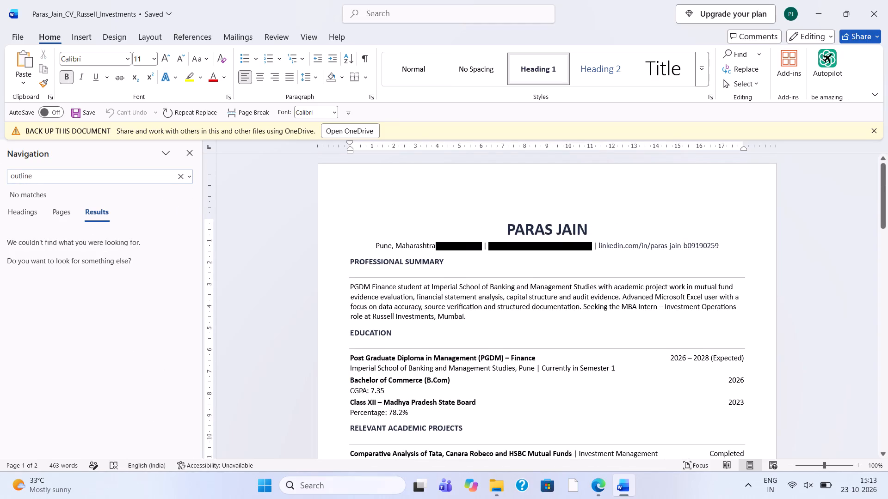
Search the CV for the word "role" and look through the document for highlighted matches.
key("BackSpace")
key("BackSpace")
key("BackSpace")
key("BackSpace")
key("BackSpace")
key("BackSpace")
key("BackSpace")
key("BackSpace")
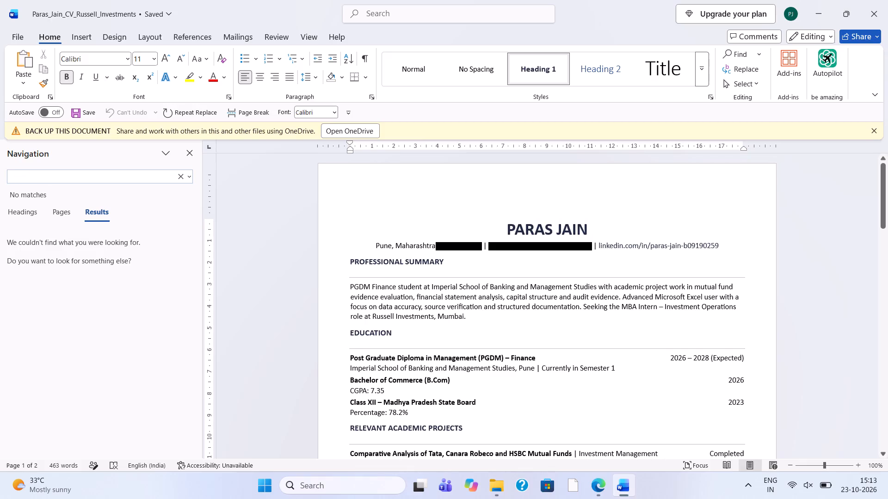
type("role")
scroll(380, 232, "down", 1)
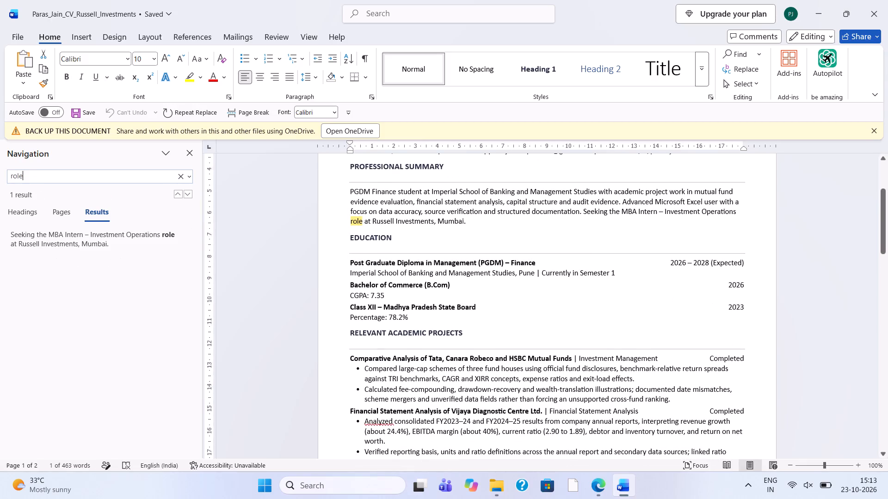
scroll(380, 232, "down", 3)
scroll(380, 232, "up", 1)
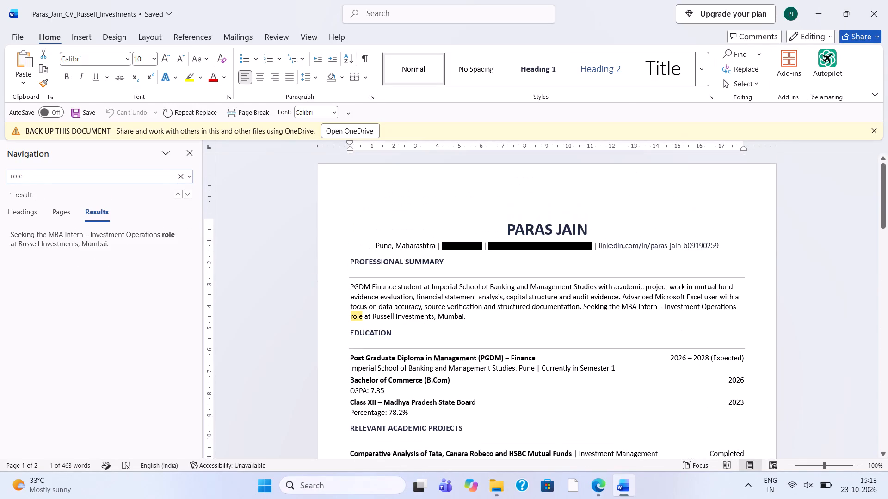
Search the CV for the word "finance" and look through the document for highlighted matches.
scroll(380, 232, "up", 1)
key("BackSpace")
key("BackSpace")
key("BackSpace")
key("BackSpace")
key("BackSpace")
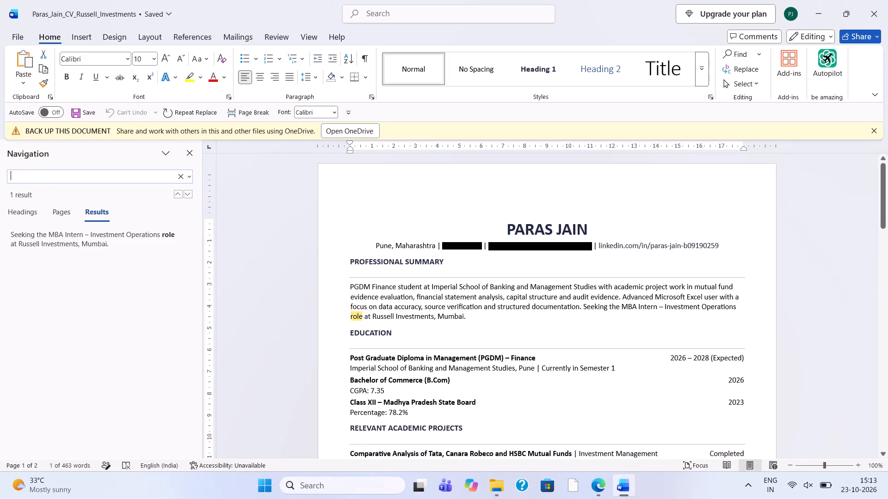
type("finance")
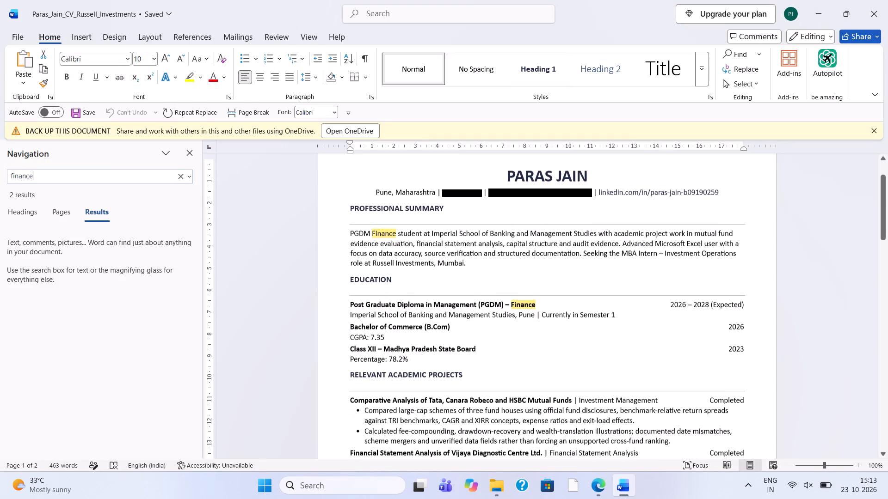
scroll(515, 295, "down", 5)
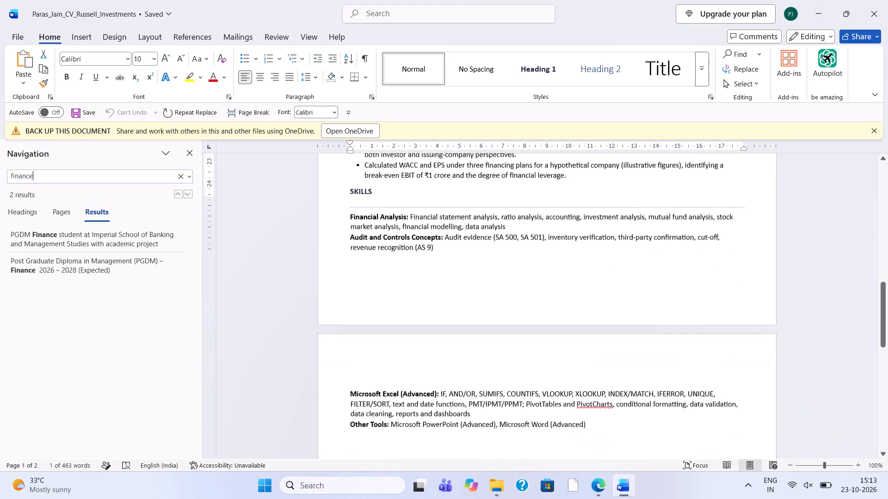
scroll(515, 295, "up", 3)
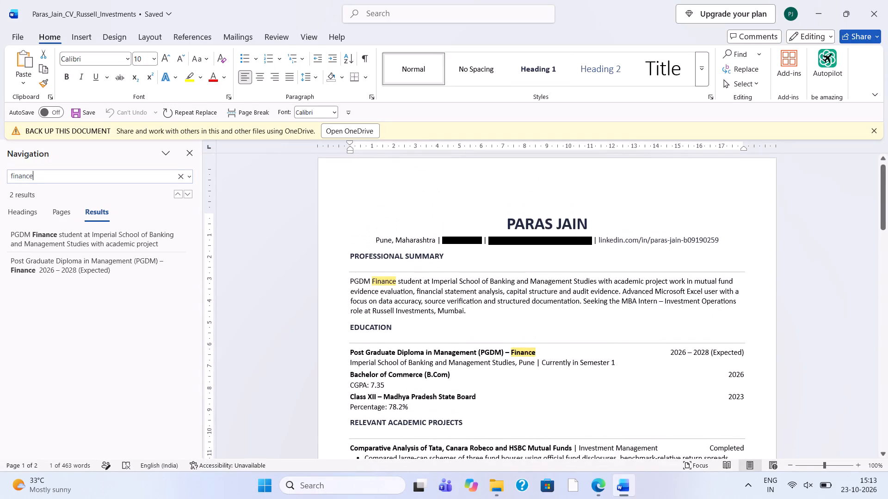
scroll(515, 295, "up", 1)
Extend the search term to "finances" to check the CV for the plural, and clear the search.
key("s")
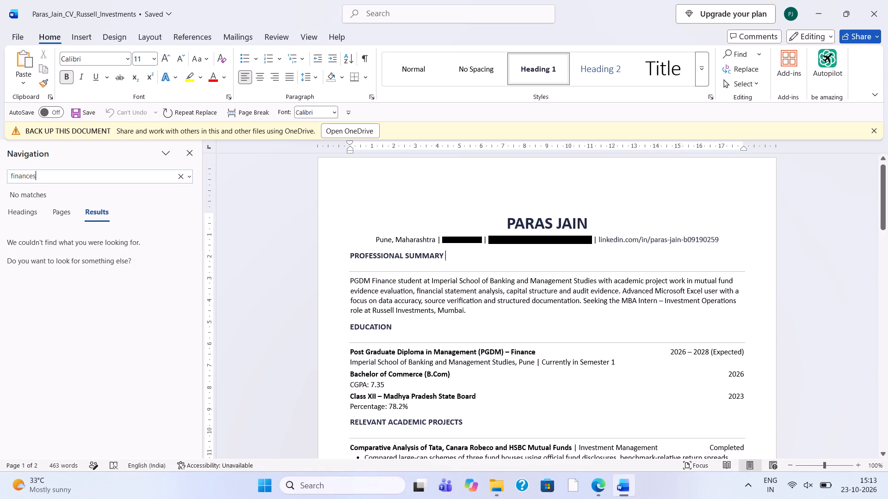
key("BackSpace")
key("BackSpace")
key("BackSpace")
key("BackSpace")
key("BackSpace")
key("BackSpace")
key("BackSpace")
key("BackSpace")
key("BackSpace")
key("BackSpace")
key("BackSpace")
key("BackSpace")
key("BackSpace")
key("BackSpace")
key("BackSpace")
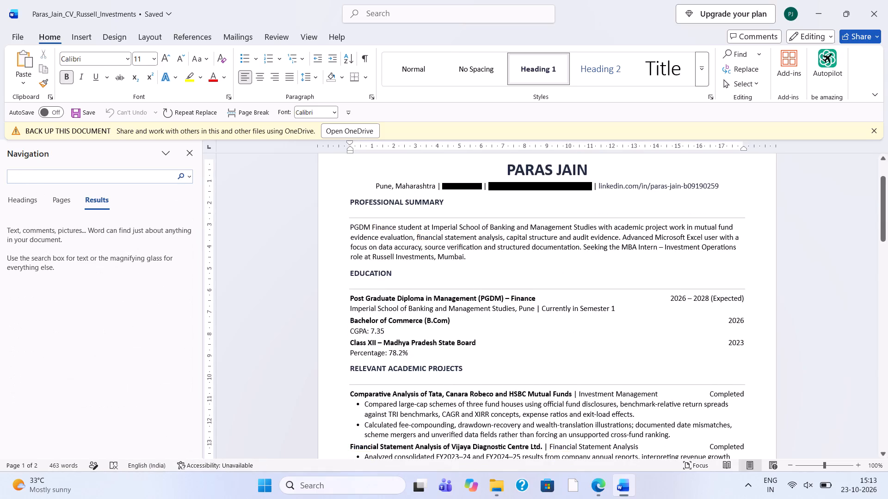
Search the CV for the letter "f", look through the highlighted matches, and close the search.
key("f")
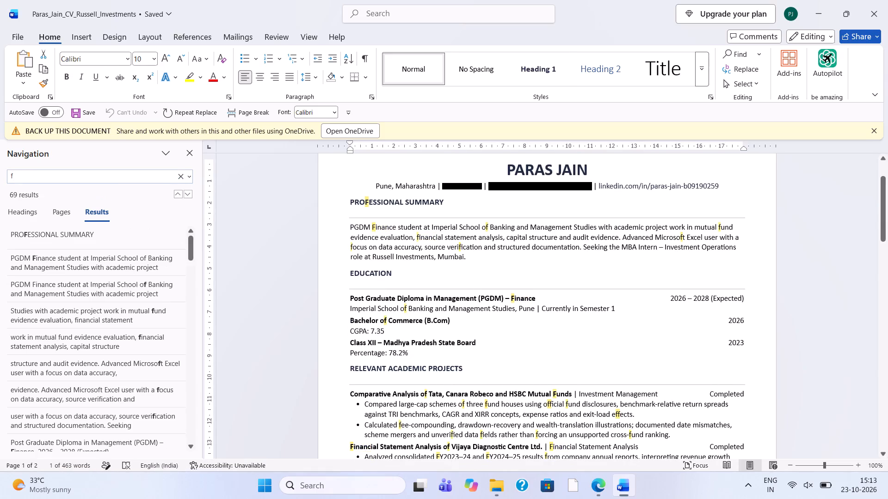
scroll(647, 318, "down", 3)
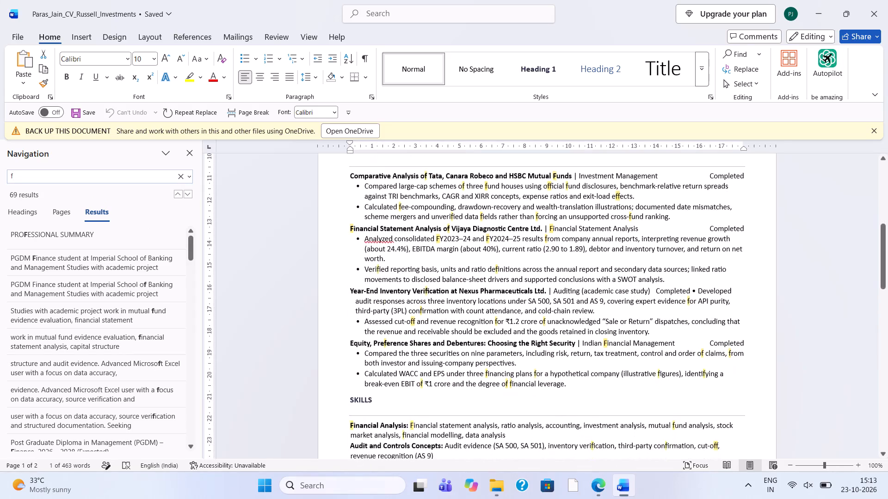
scroll(647, 318, "up", 3)
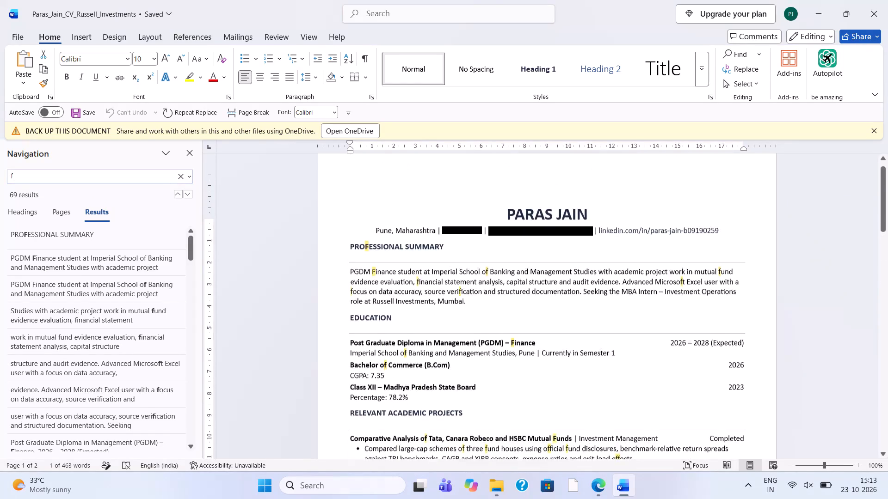
scroll(647, 318, "up", 1)
key("BackSpace")
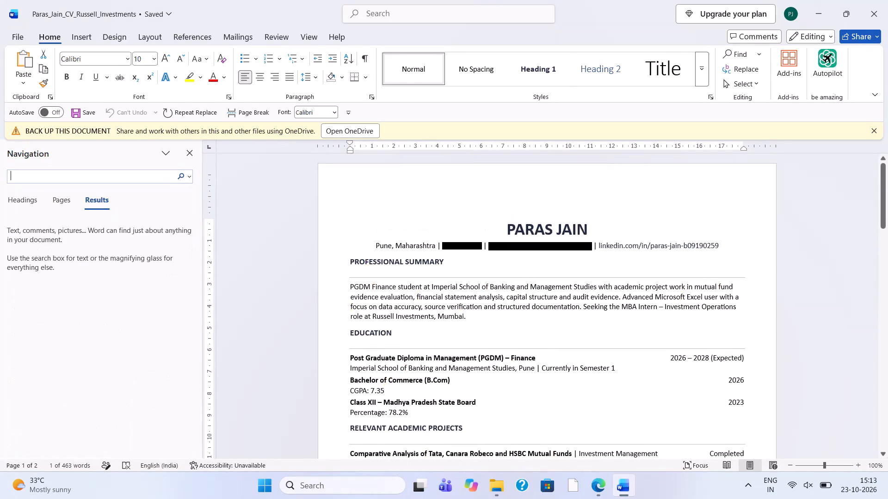
left_click(187, 147)
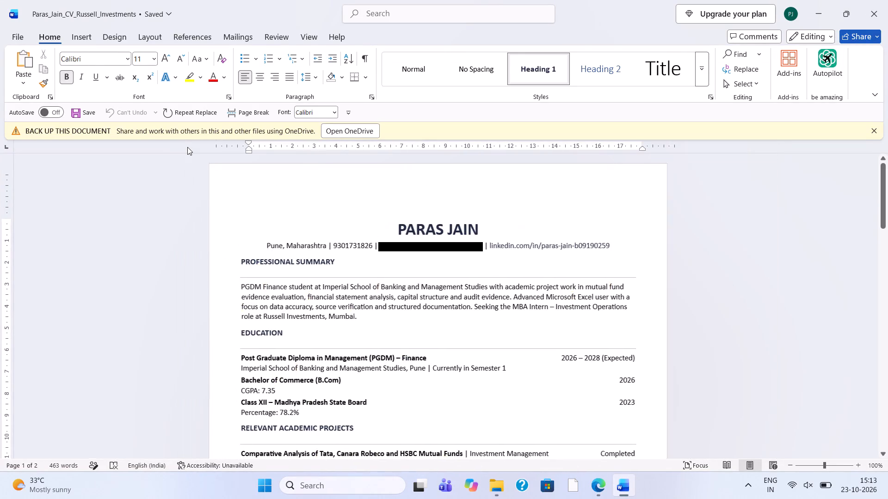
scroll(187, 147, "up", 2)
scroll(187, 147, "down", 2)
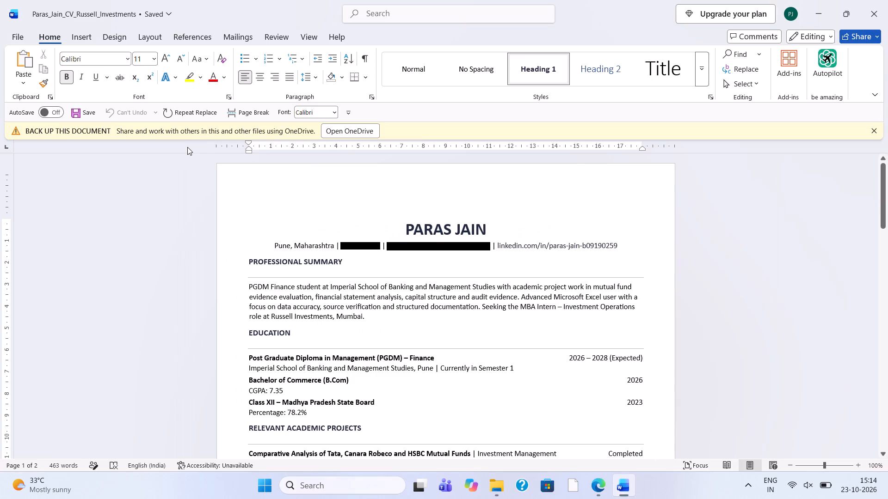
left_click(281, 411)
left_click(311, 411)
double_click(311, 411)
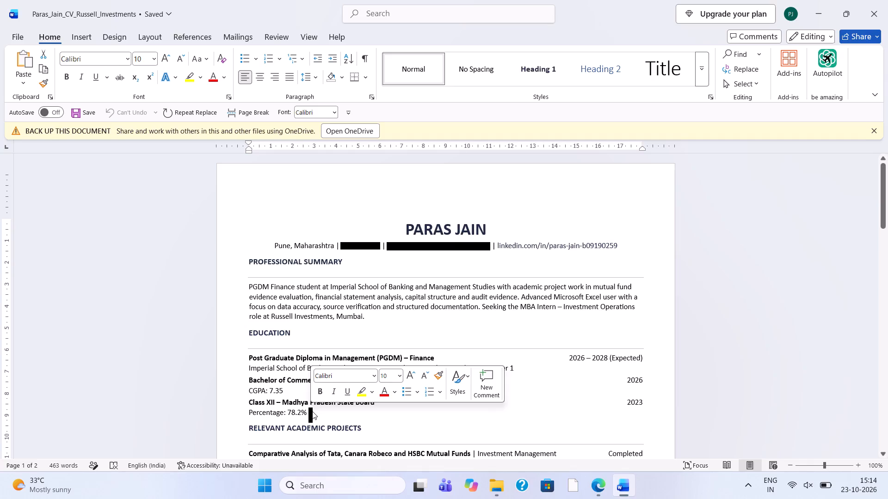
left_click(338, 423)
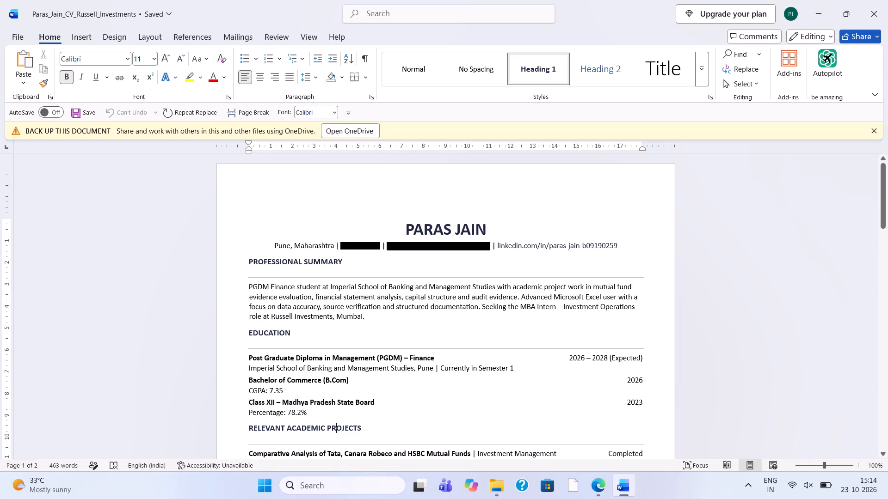
Read through the whole CV, from the professional summary and academic projects to the skills on the second page, adjusting magnification for legibility.
scroll(299, 299, "down", 1)
scroll(312, 276, "down", 4, "ctrl")
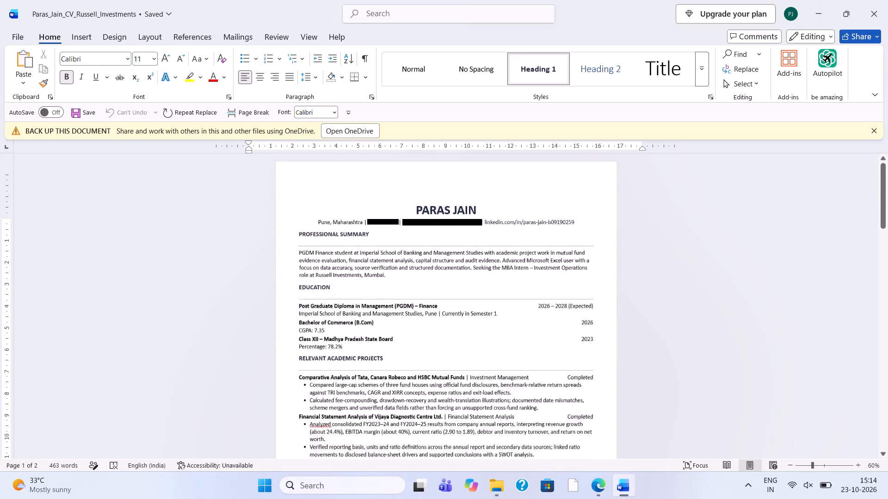
scroll(312, 276, "down", 1)
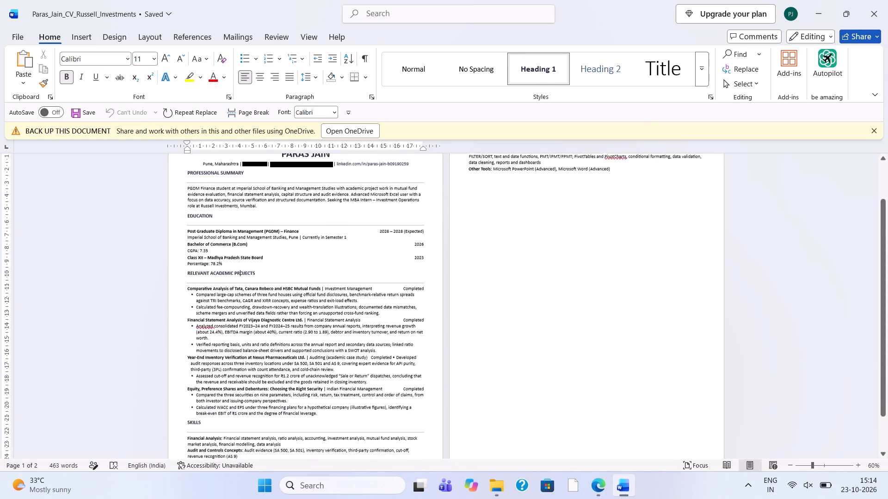
scroll(312, 276, "down", 1)
scroll(312, 276, "up", 2, "ctrl")
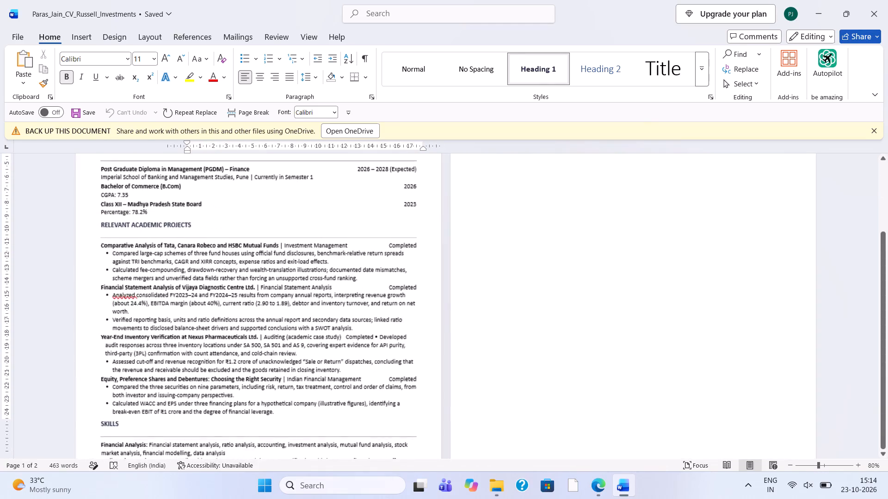
scroll(312, 276, "up", 3, "ctrl")
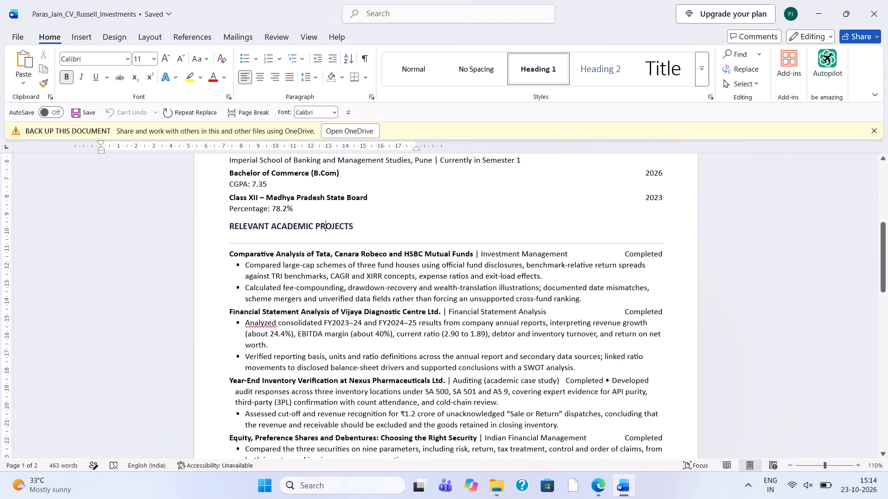
scroll(312, 276, "down", 1)
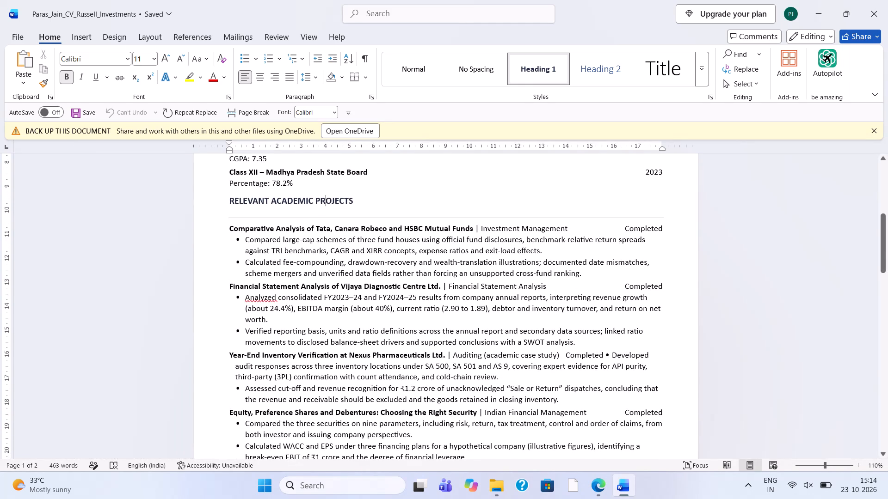
scroll(312, 276, "down", 2)
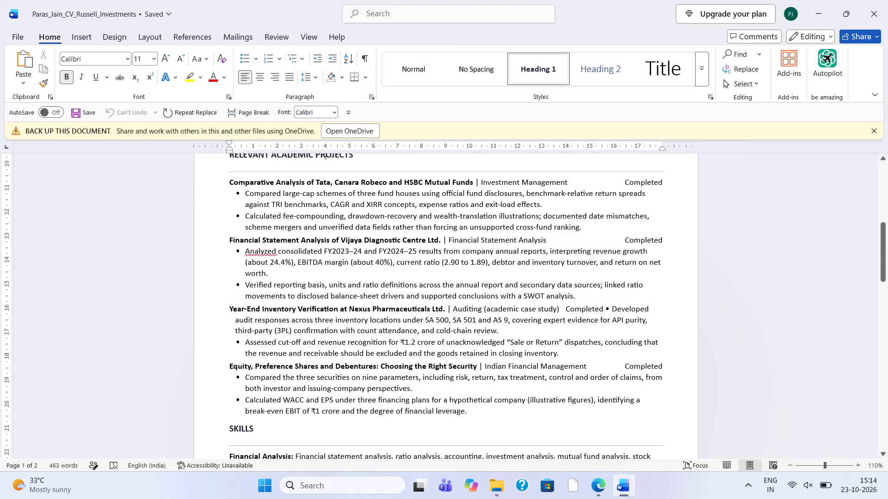
scroll(312, 276, "down", 1)
scroll(312, 276, "up", 2)
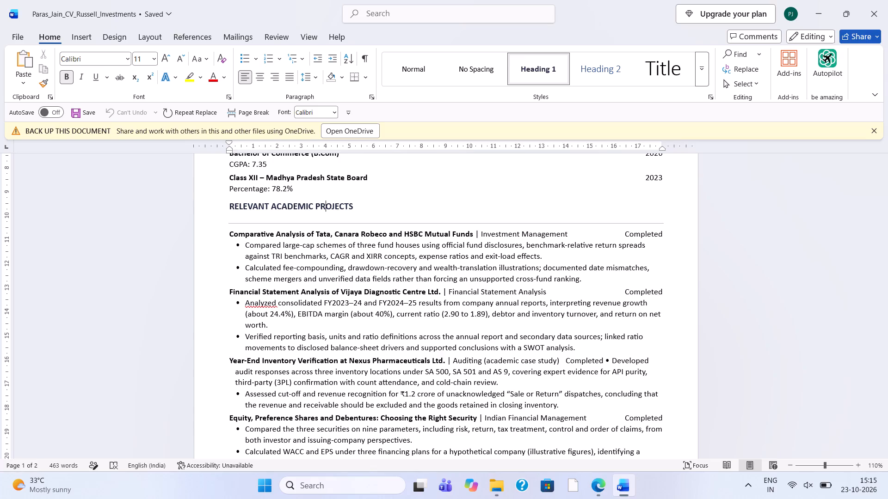
scroll(393, 240, "left", 1)
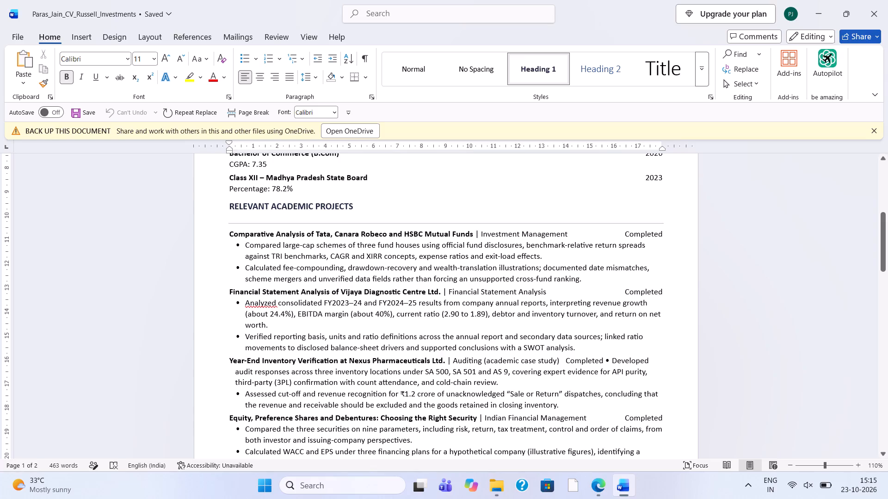
scroll(388, 242, "up", 3, "ctrl")
scroll(388, 242, "up", 2)
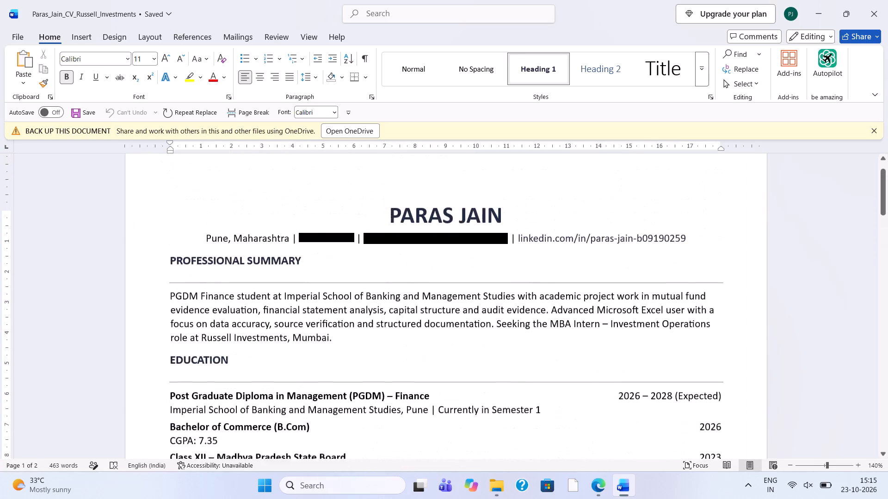
scroll(388, 242, "down", 1)
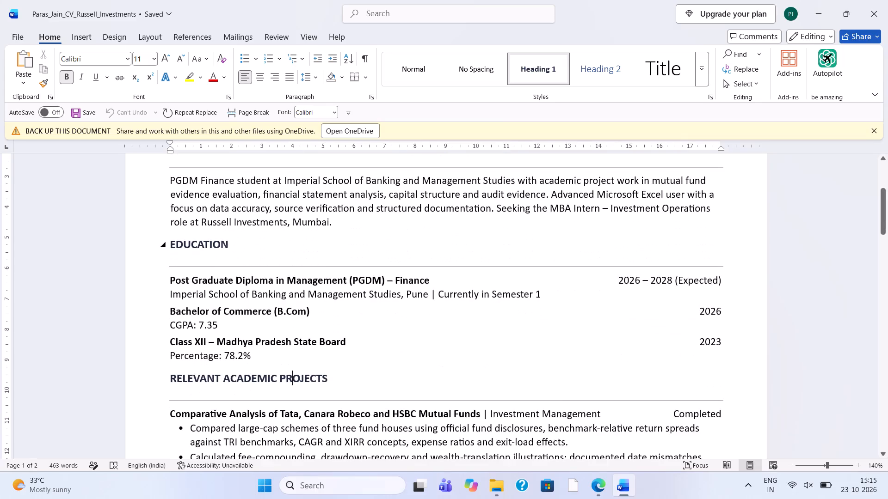
scroll(388, 242, "up", 1)
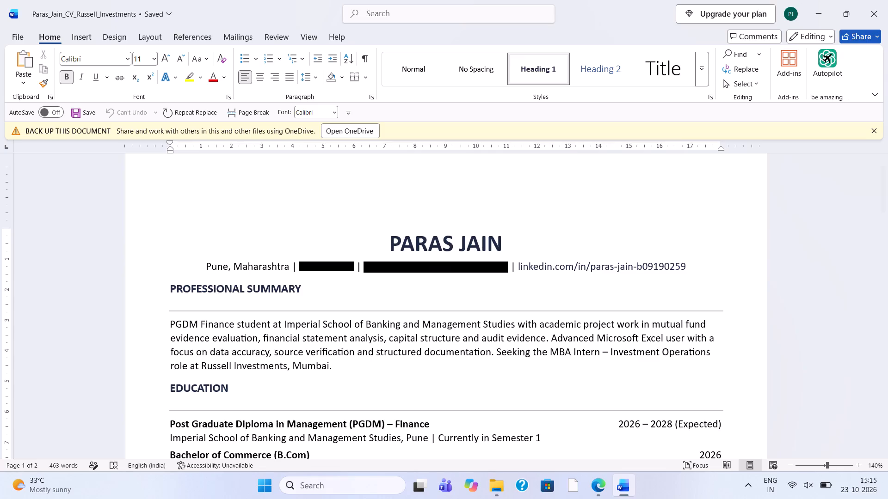
scroll(412, 298, "down", 2)
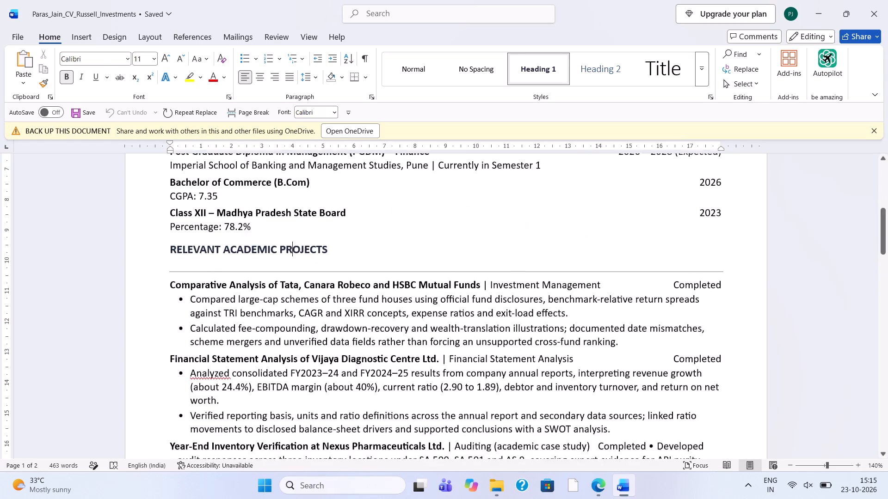
scroll(412, 298, "up", 1)
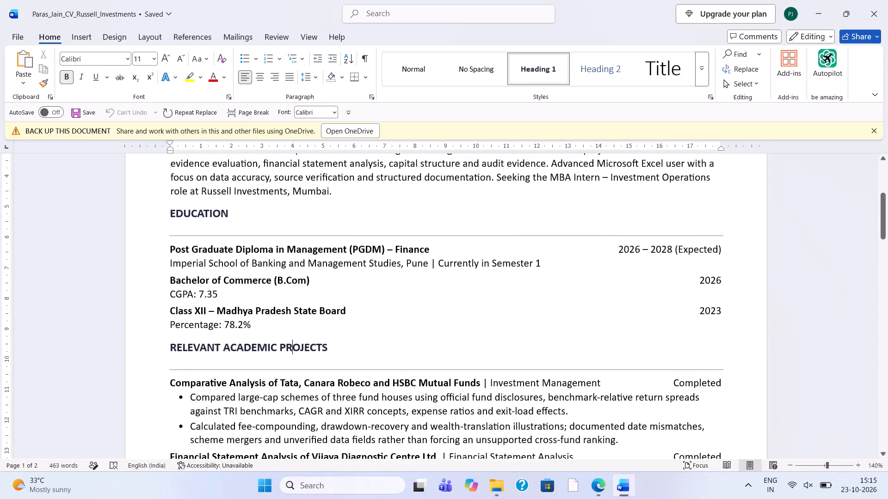
scroll(412, 298, "up", 2)
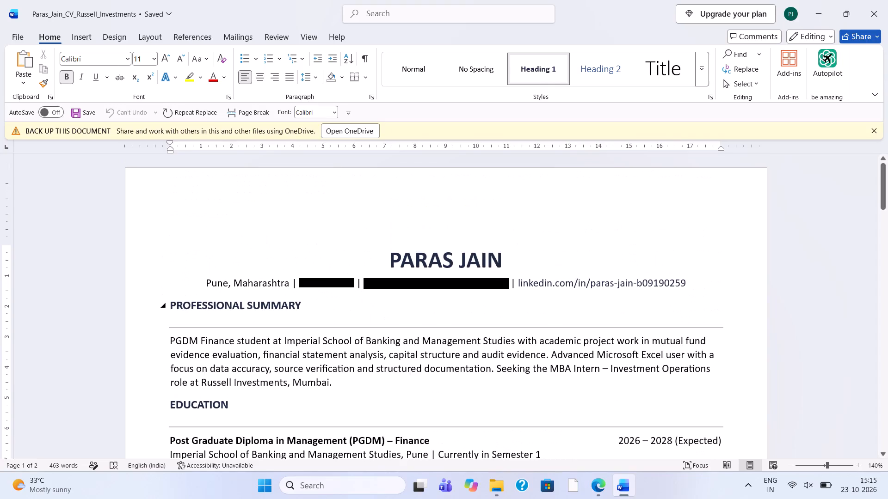
scroll(412, 298, "down", 2)
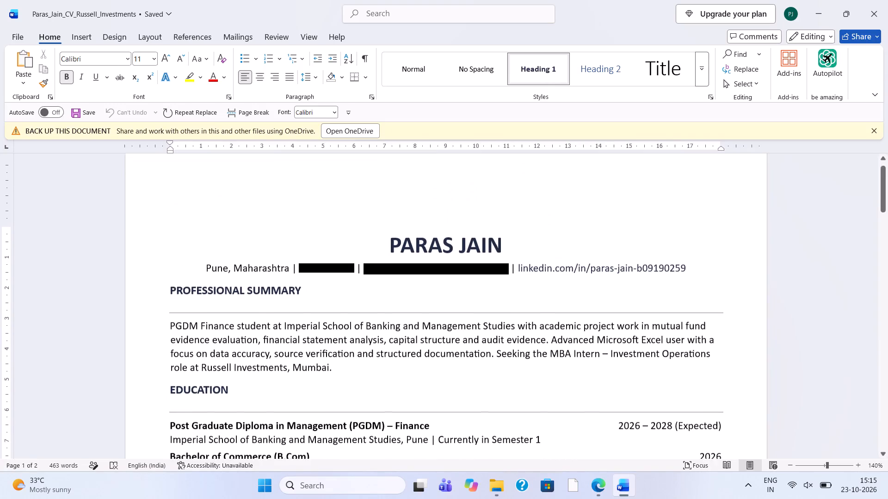
scroll(412, 298, "down", 5)
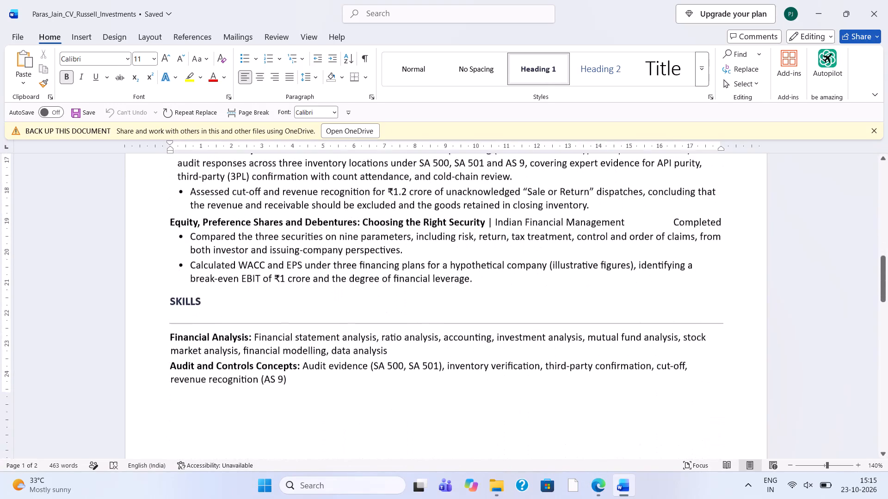
scroll(412, 298, "down", 1)
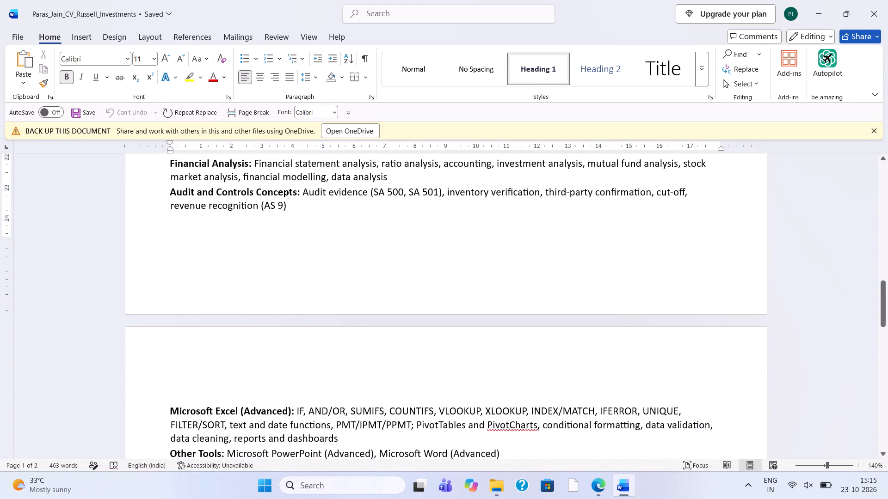
scroll(412, 298, "up", 4)
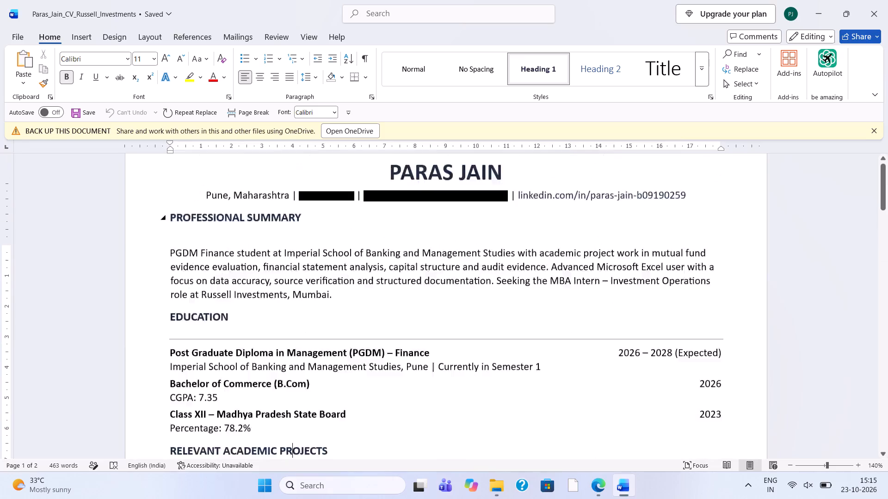